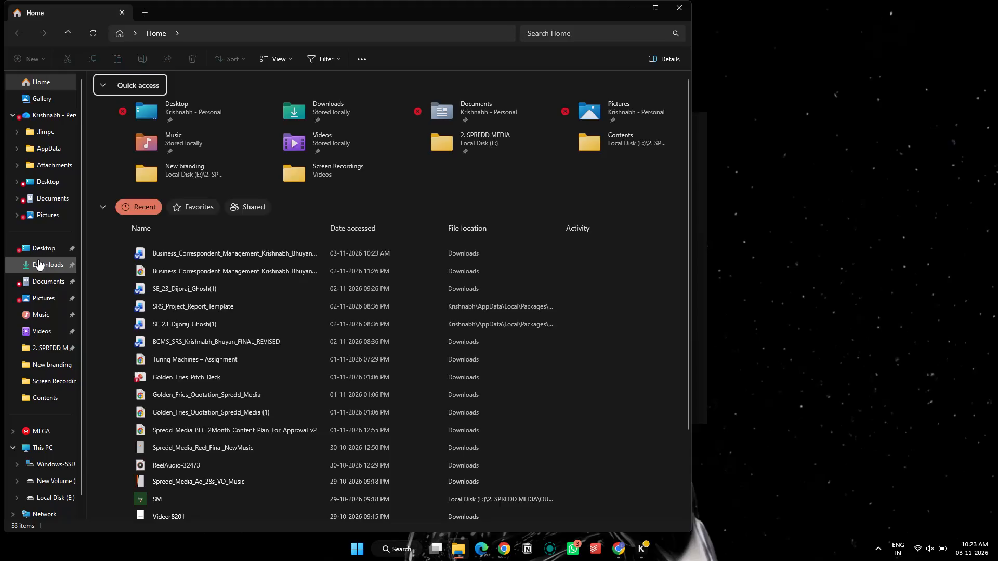
# Open the SE_23 project report Word document from the Downloads folder and enable editing.
pyautogui.click(38, 260)
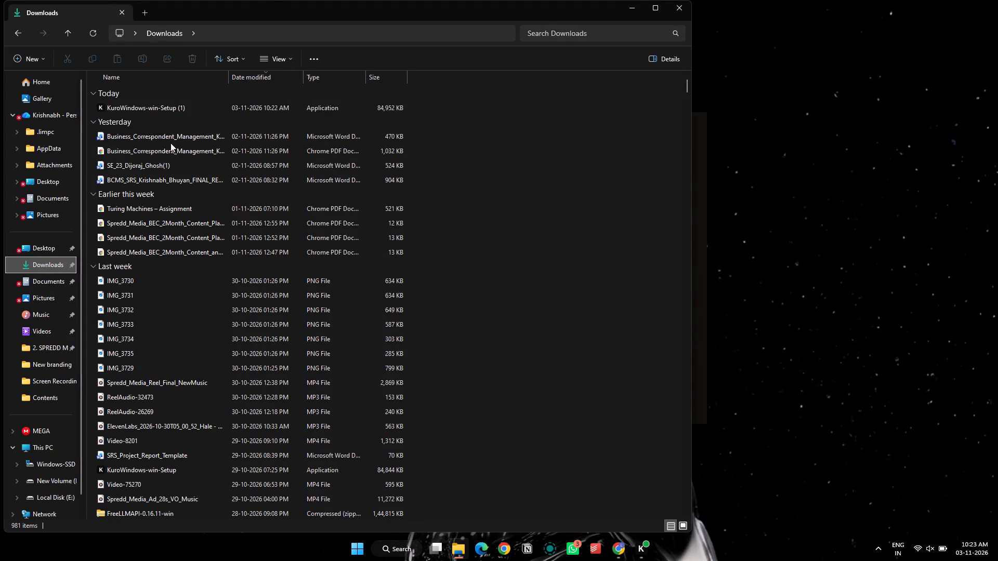
pyautogui.doubleClick(172, 164)
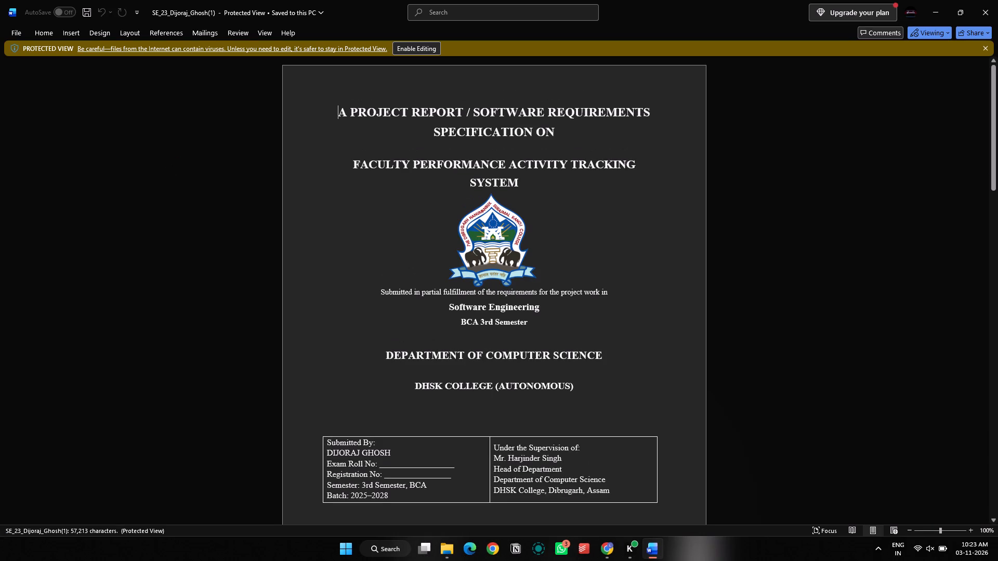
pyautogui.click(425, 51)
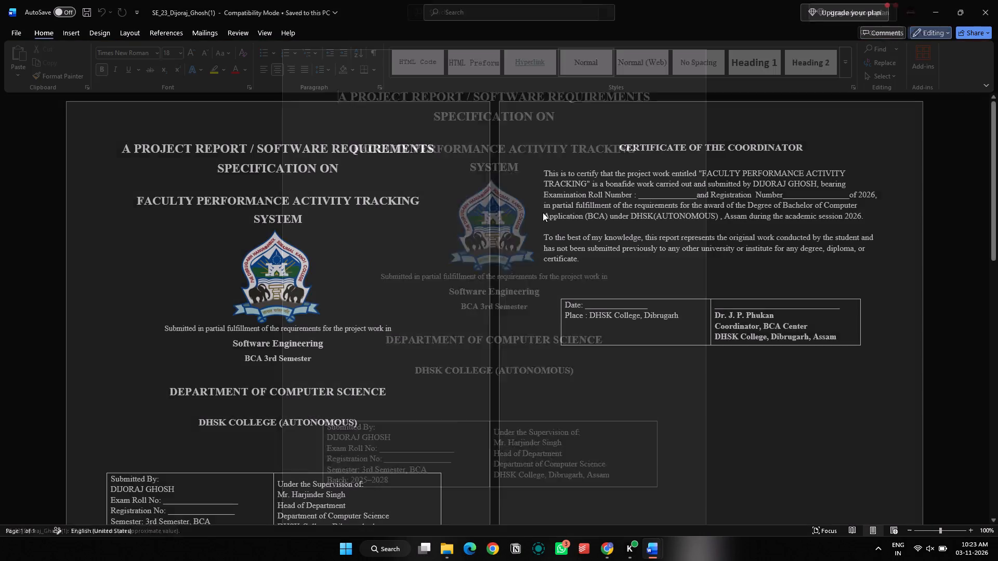
# Ignore the spelling and grammar flags on "College,Dibrugarh" at the end of the Acknowledgement page.
pyautogui.scroll(-9, 543, 212)
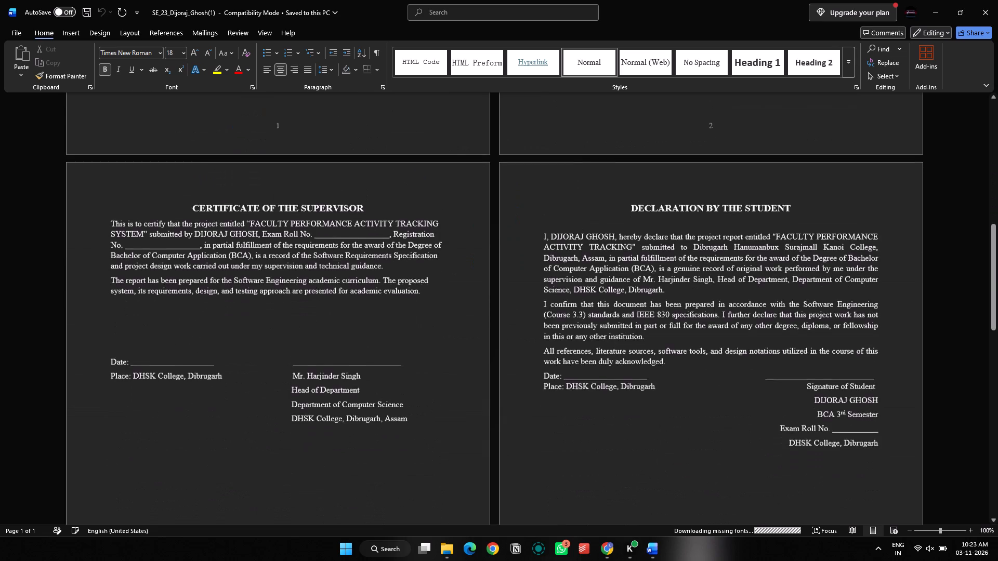
pyautogui.scroll(-9, 543, 212)
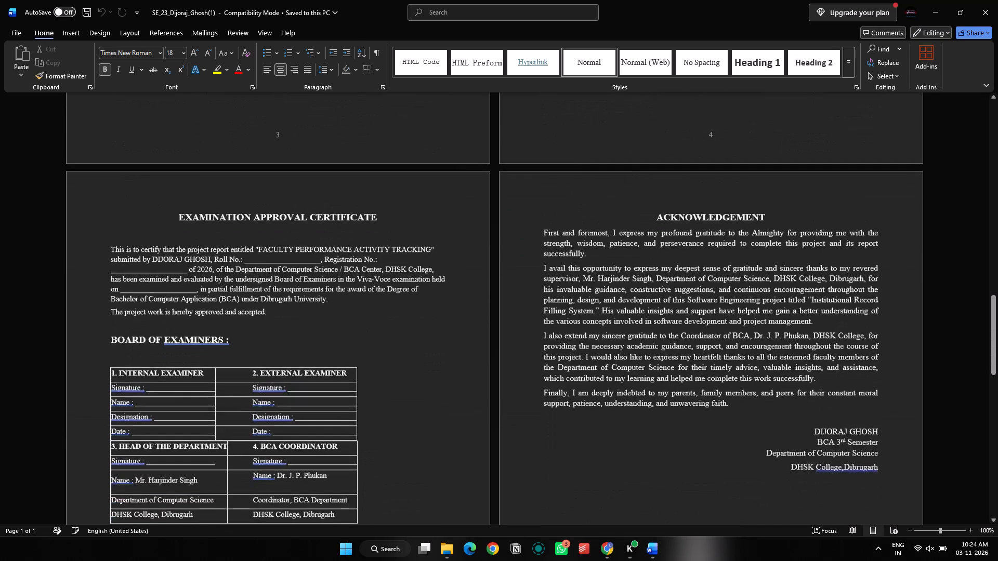
pyautogui.scroll(-2, 543, 212)
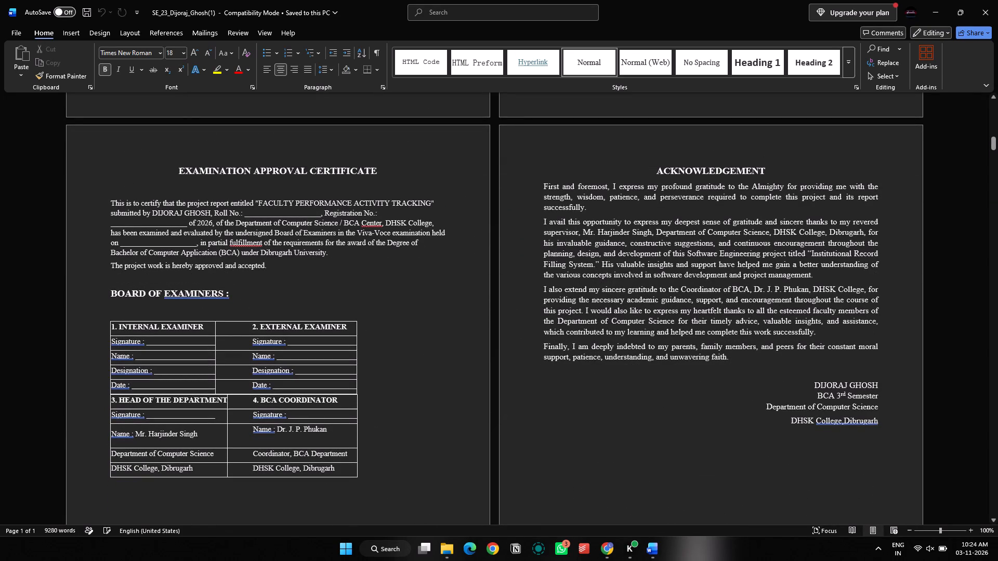
pyautogui.scroll(-2, 712, 381)
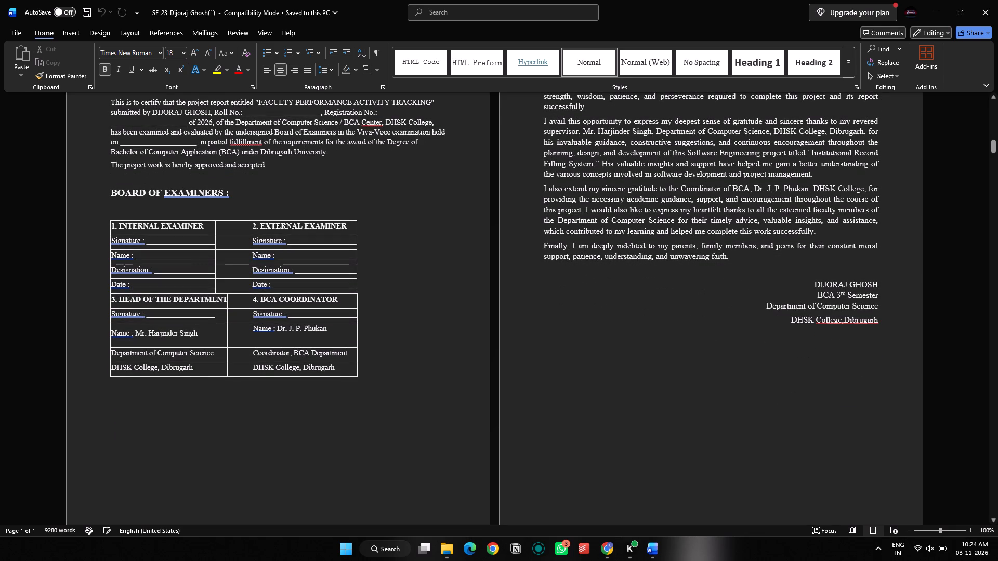
pyautogui.rightClick(844, 319)
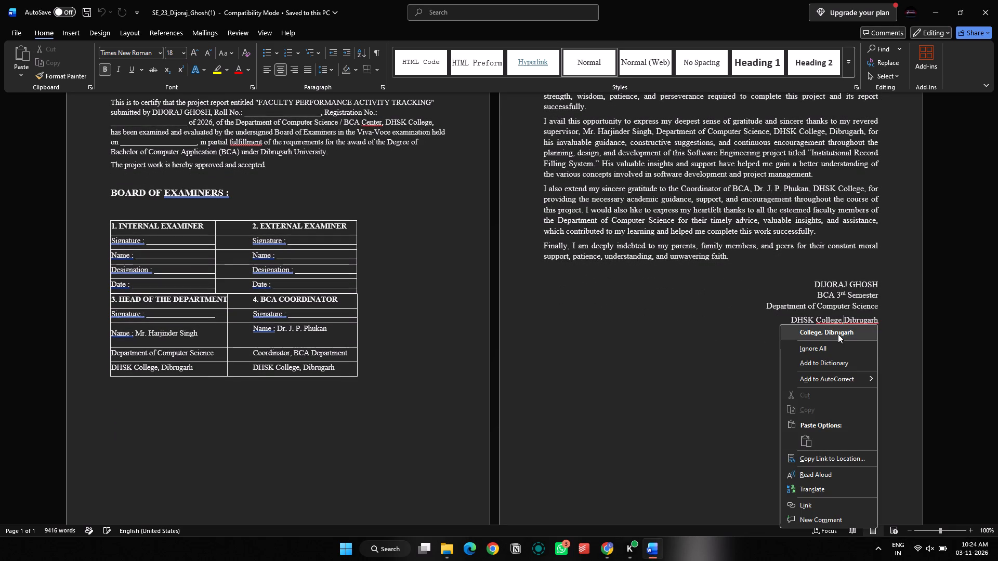
pyautogui.click(832, 345)
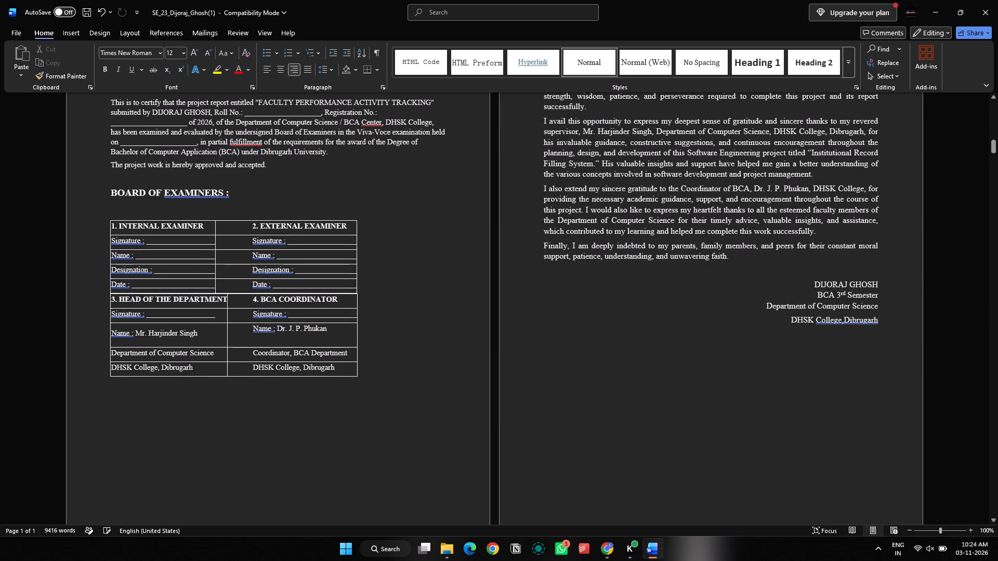
pyautogui.rightClick(832, 320)
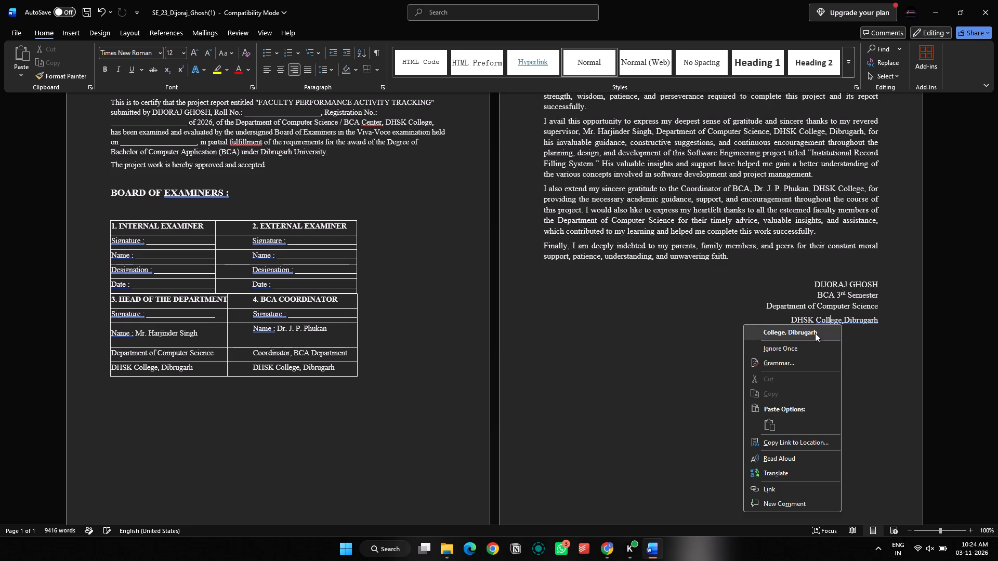
pyautogui.click(791, 345)
# Ignore once the grammar flags on Signature, Name, Designation and Date under External Examiner in the Board of Examiners table.
pyautogui.rightClick(266, 242)
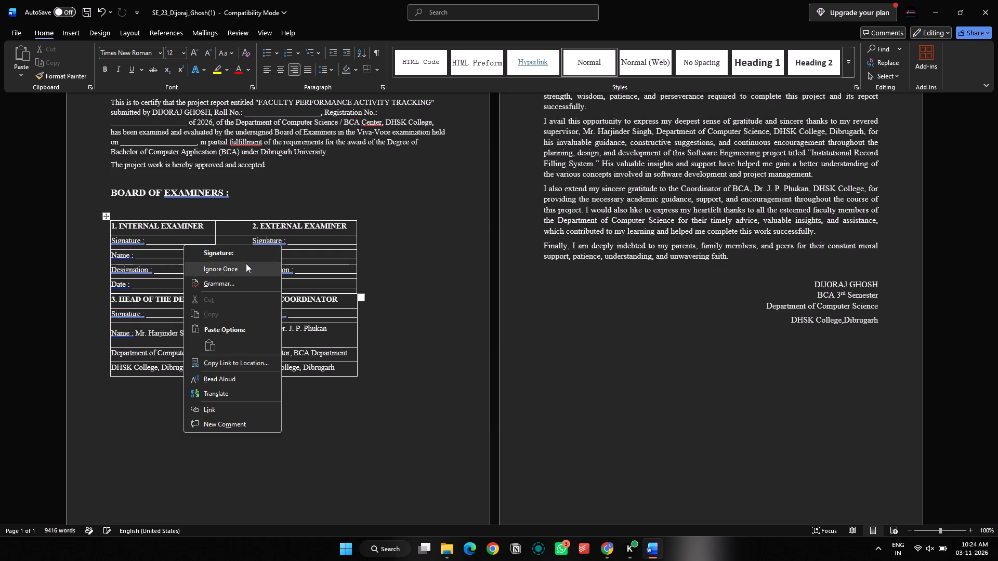
pyautogui.click(246, 263)
pyautogui.rightClick(260, 258)
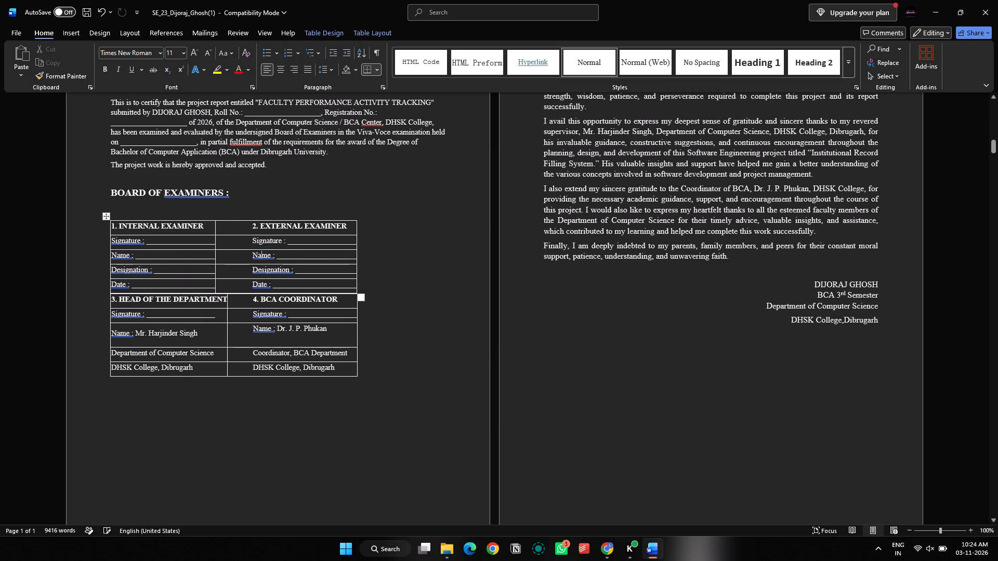
pyautogui.click(239, 279)
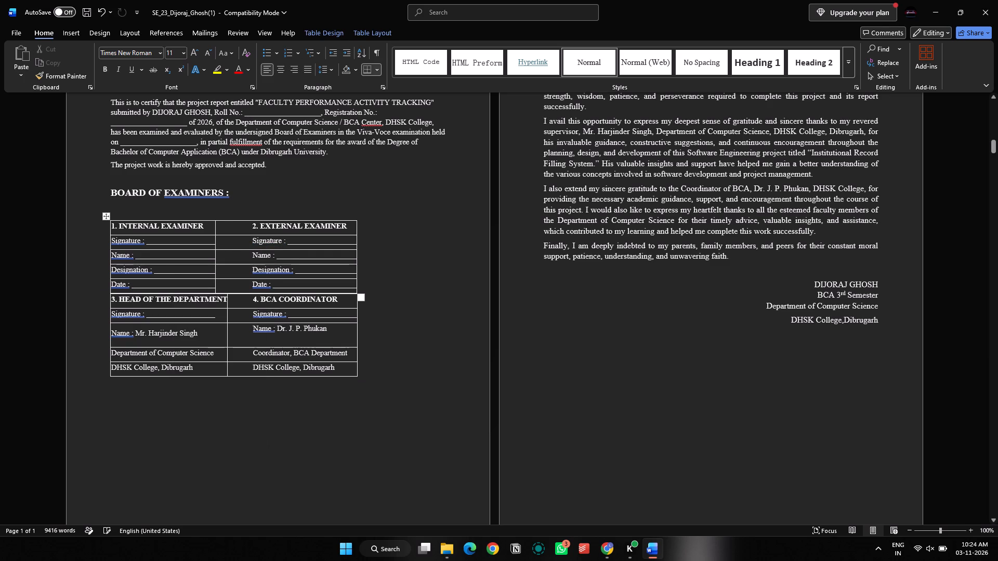
pyautogui.rightClick(269, 272)
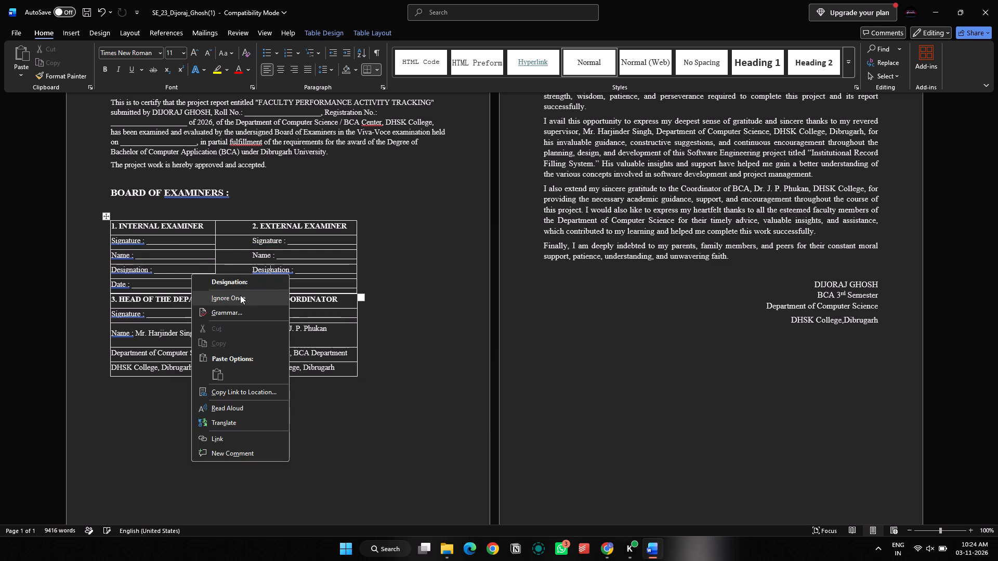
pyautogui.click(239, 296)
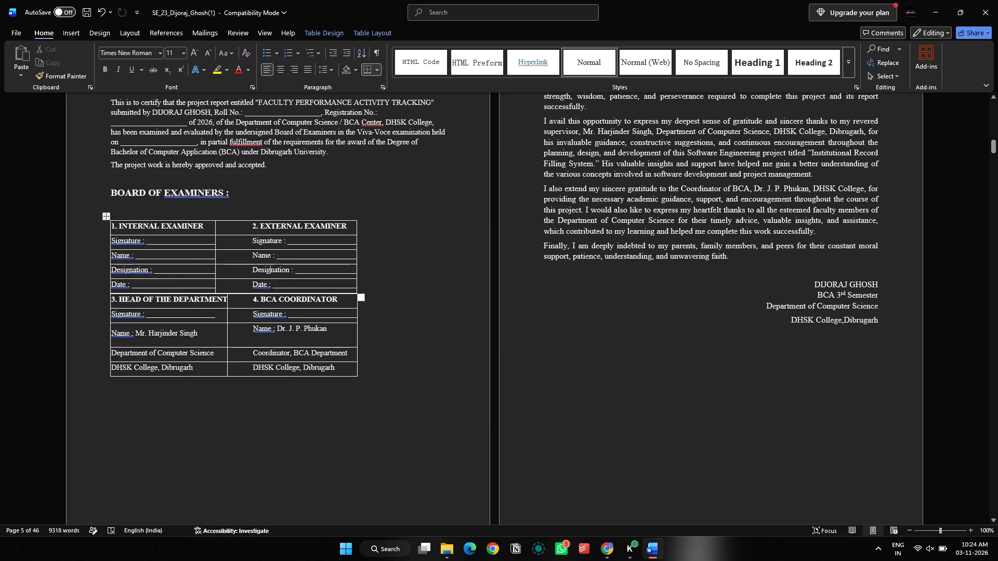
pyautogui.rightClick(259, 287)
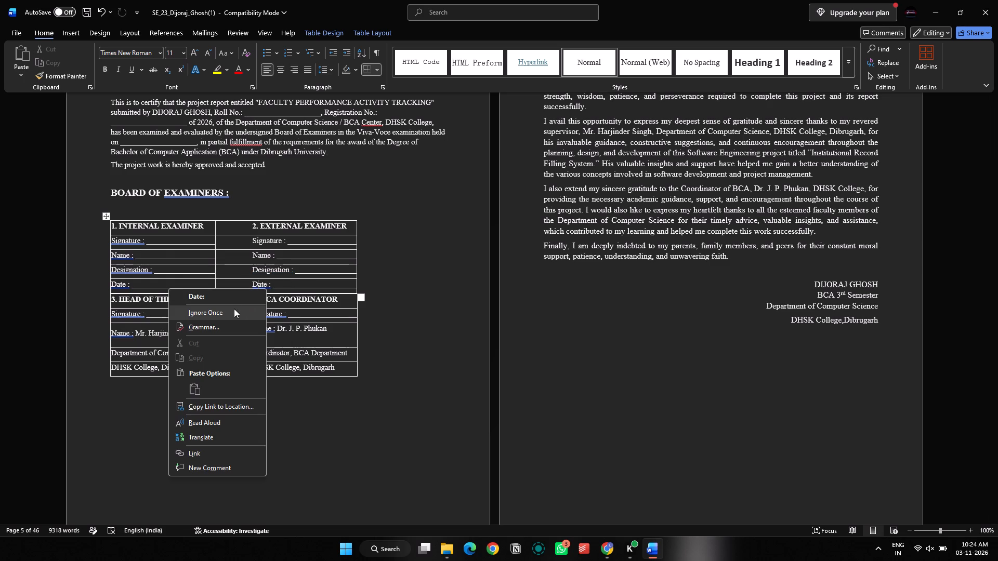
pyautogui.click(234, 309)
# Ignore once the grammar flags on Signature and Name under both BCA Coordinator and Head of the Department.
pyautogui.rightClick(266, 314)
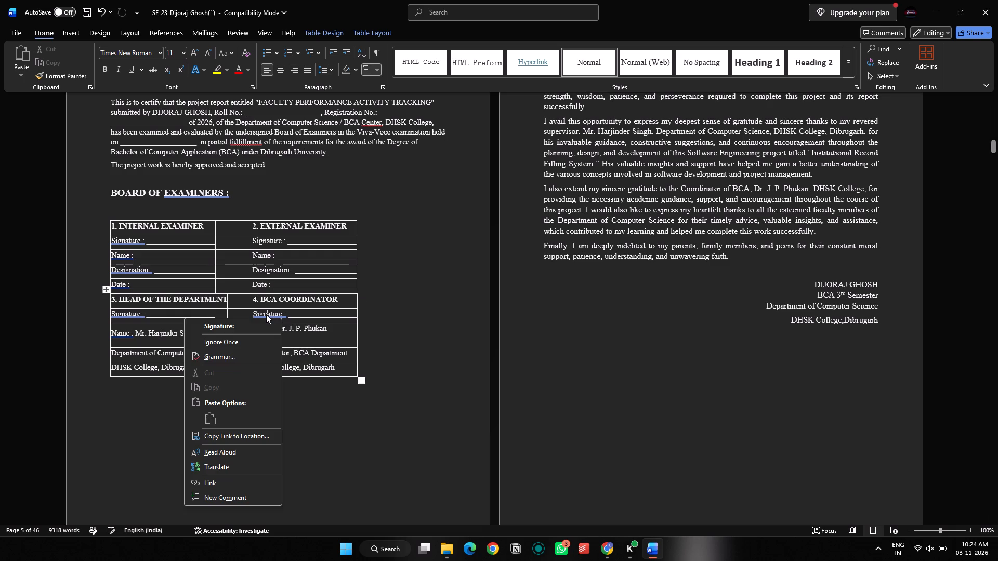
pyautogui.click(227, 340)
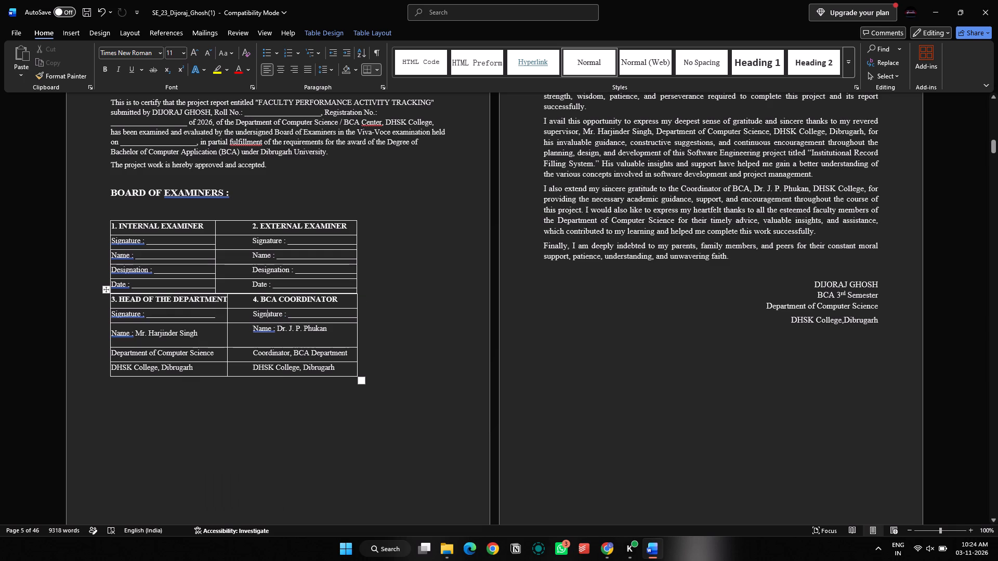
pyautogui.rightClick(262, 330)
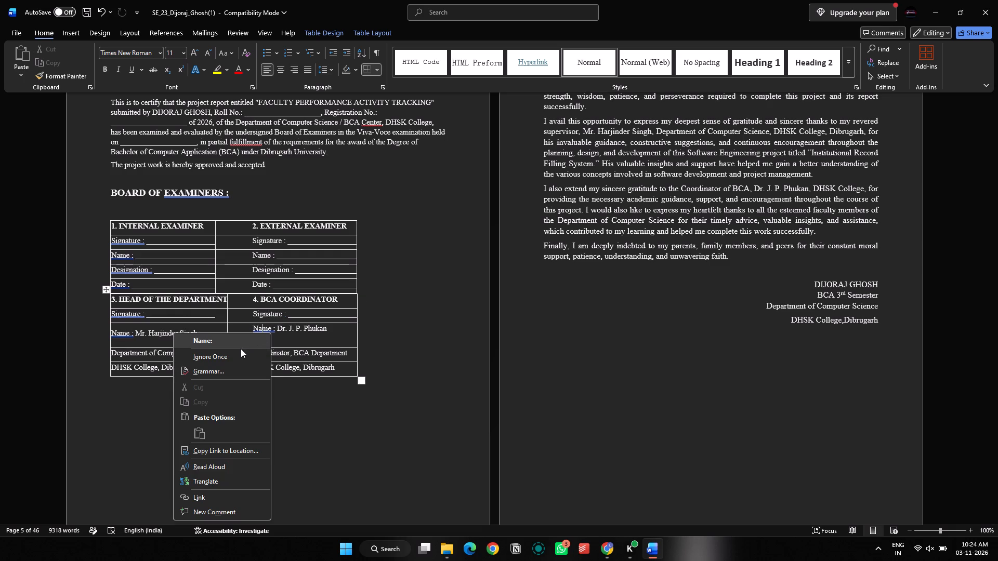
pyautogui.click(226, 357)
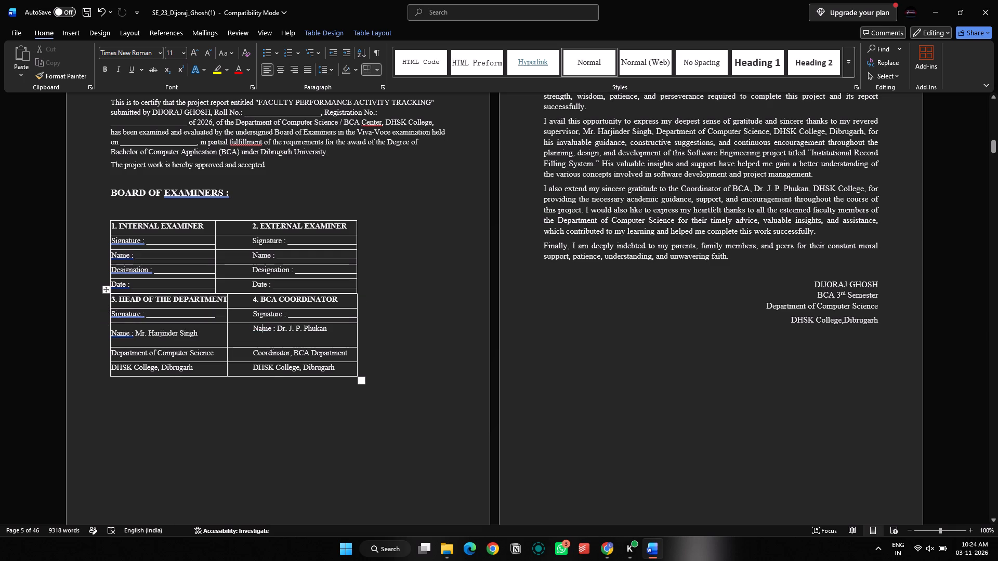
pyautogui.rightClick(122, 337)
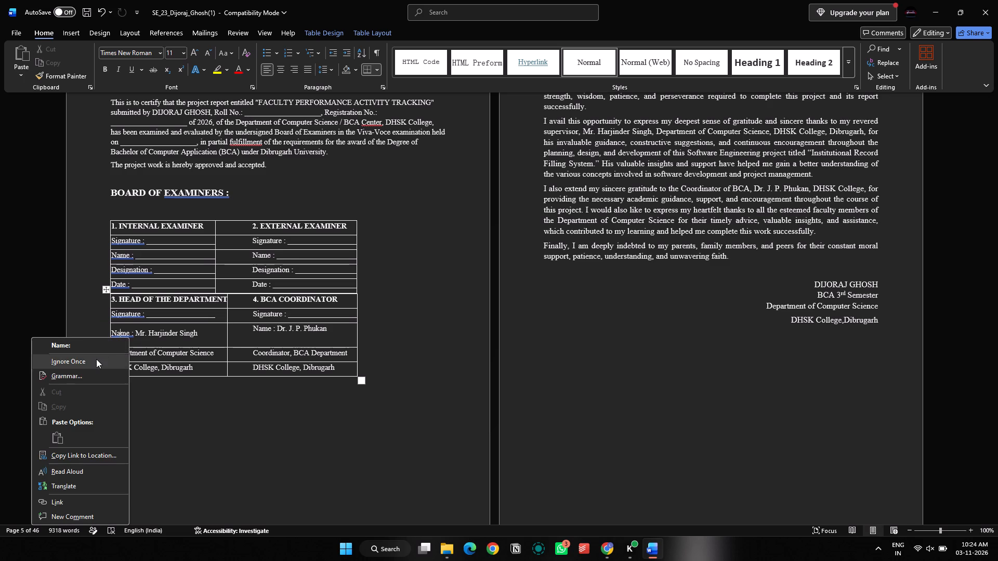
pyautogui.click(96, 359)
pyautogui.rightClick(126, 316)
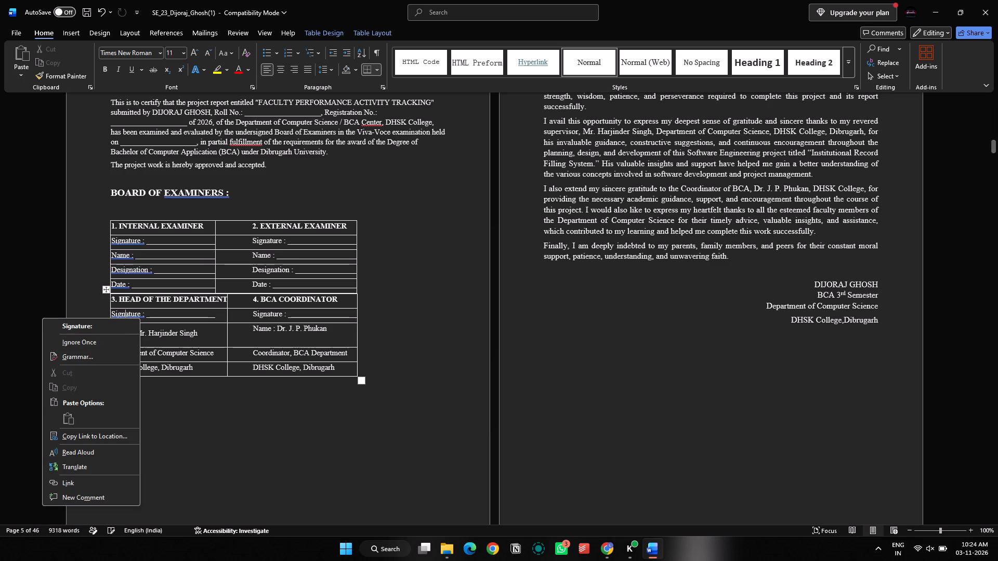
pyautogui.click(98, 341)
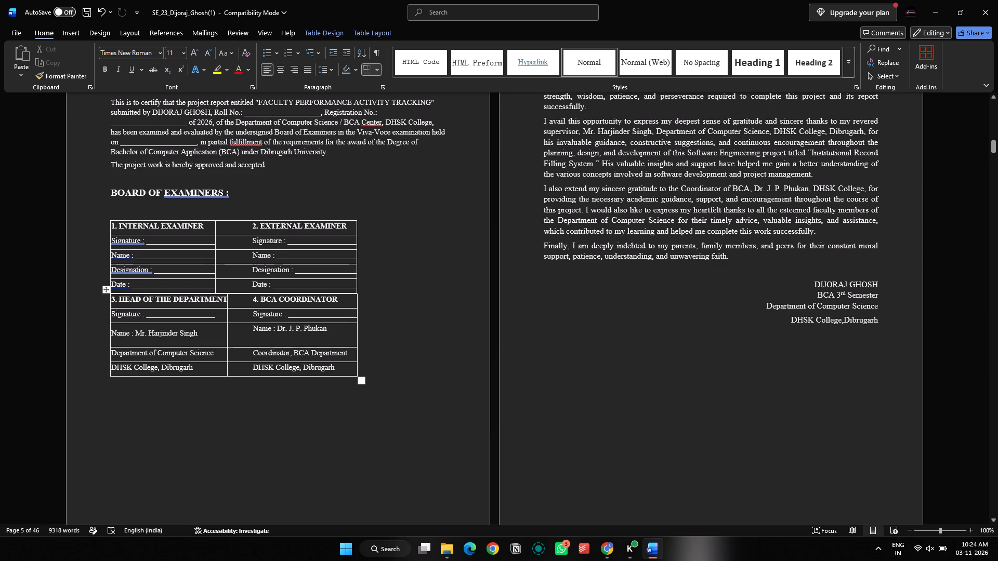
# Ignore once the grammar flags on Date, Designation, Name and Signature under Internal Examiner.
pyautogui.rightClick(120, 284)
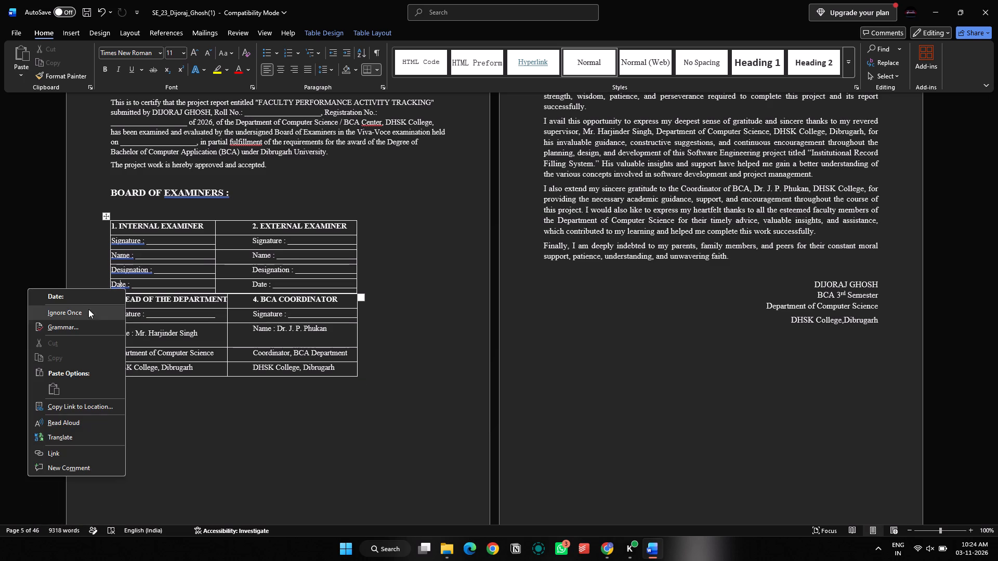
pyautogui.click(88, 309)
pyautogui.rightClick(128, 270)
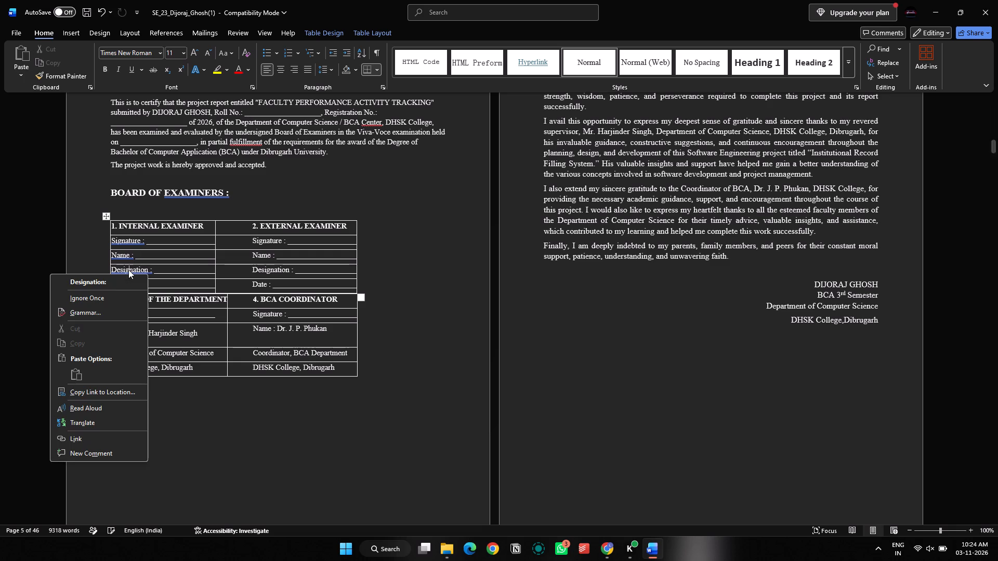
pyautogui.click(110, 295)
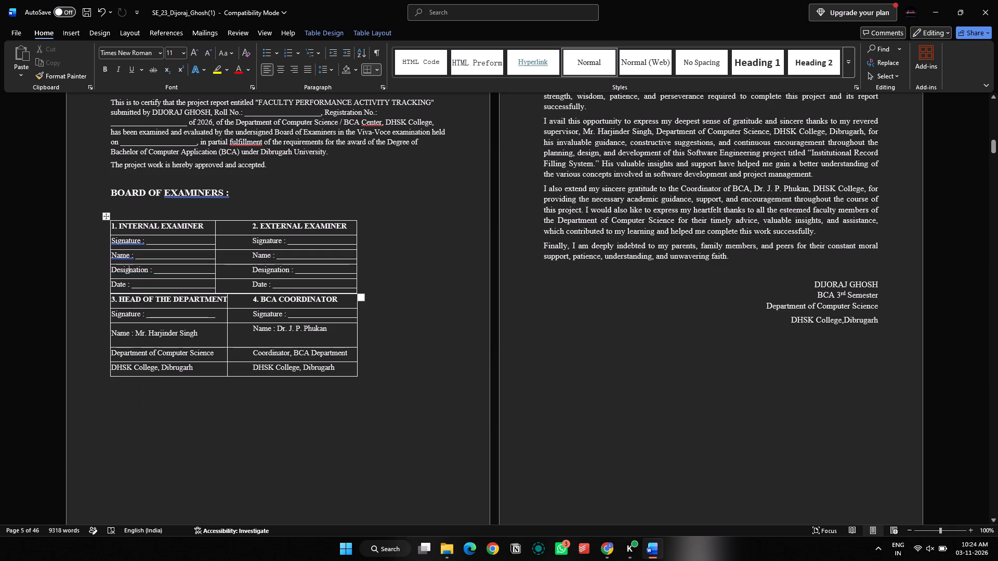
pyautogui.rightClick(123, 257)
pyautogui.click(106, 282)
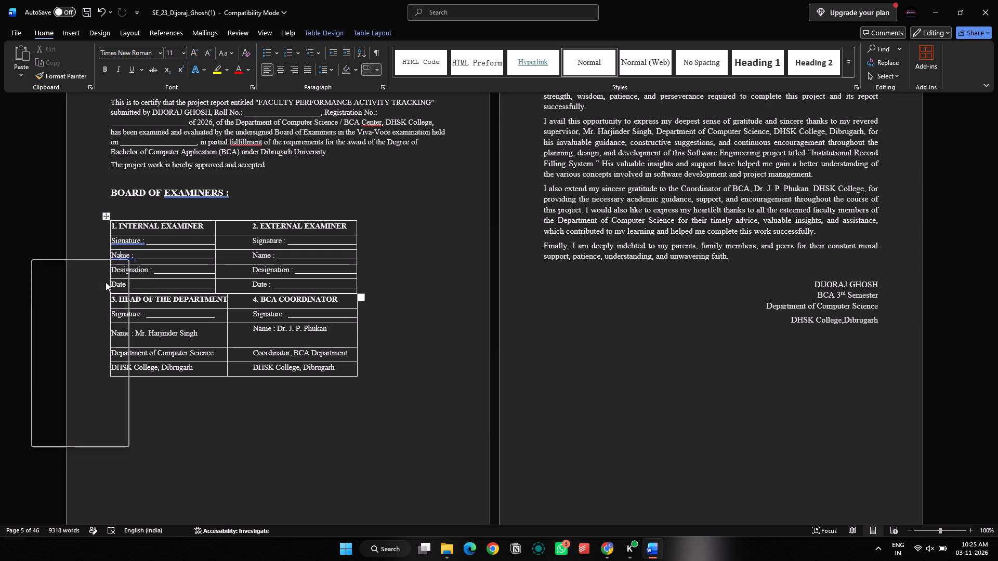
pyautogui.rightClick(127, 241)
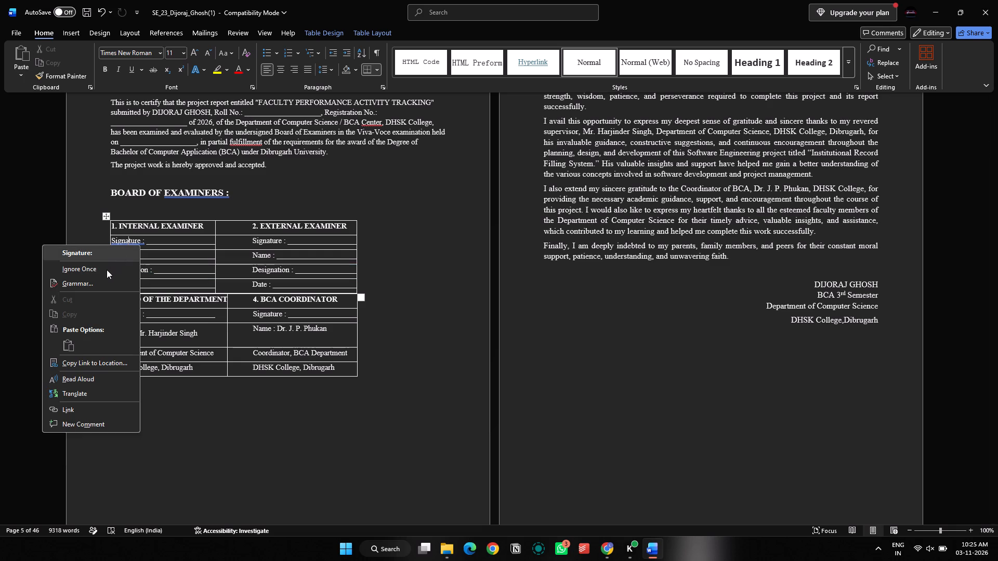
pyautogui.click(106, 270)
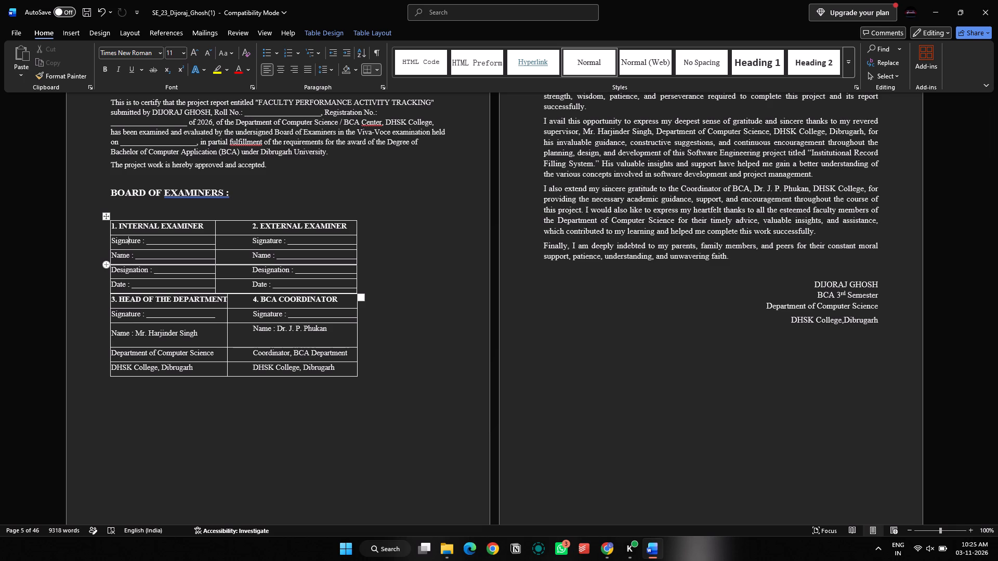
# Ignore once the grammar flag on the "BOARD OF EXAMINERS :" heading.
pyautogui.rightClick(188, 196)
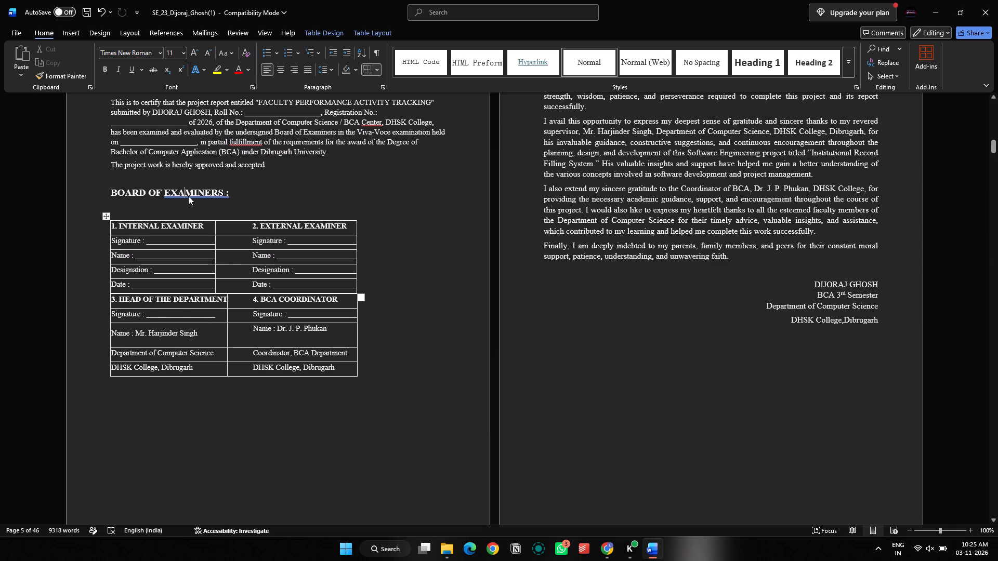
pyautogui.click(170, 220)
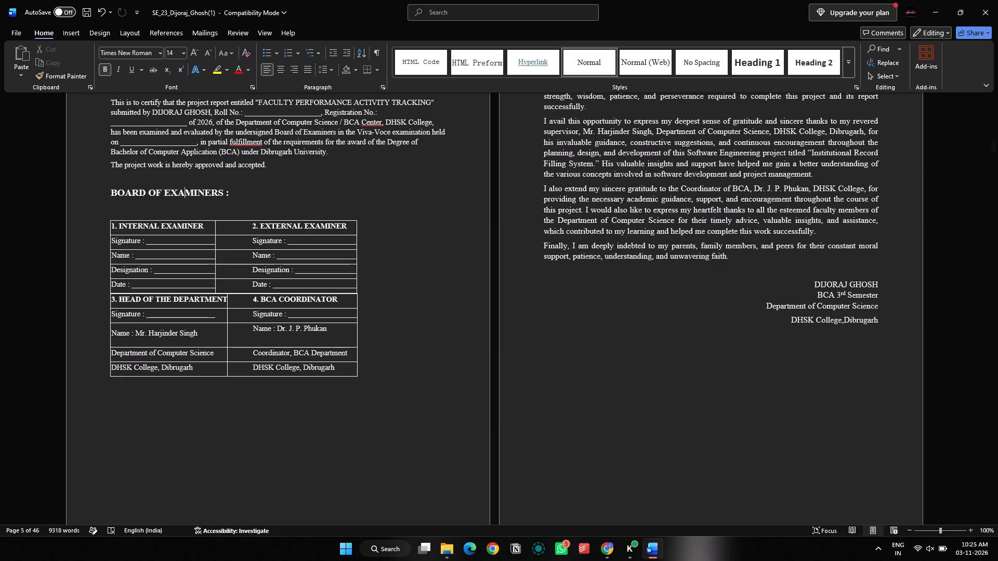
# Ignore all spelling flags on "fulfillment" and "Center" in the Examination Approval Certificate paragraph.
pyautogui.rightClick(243, 139)
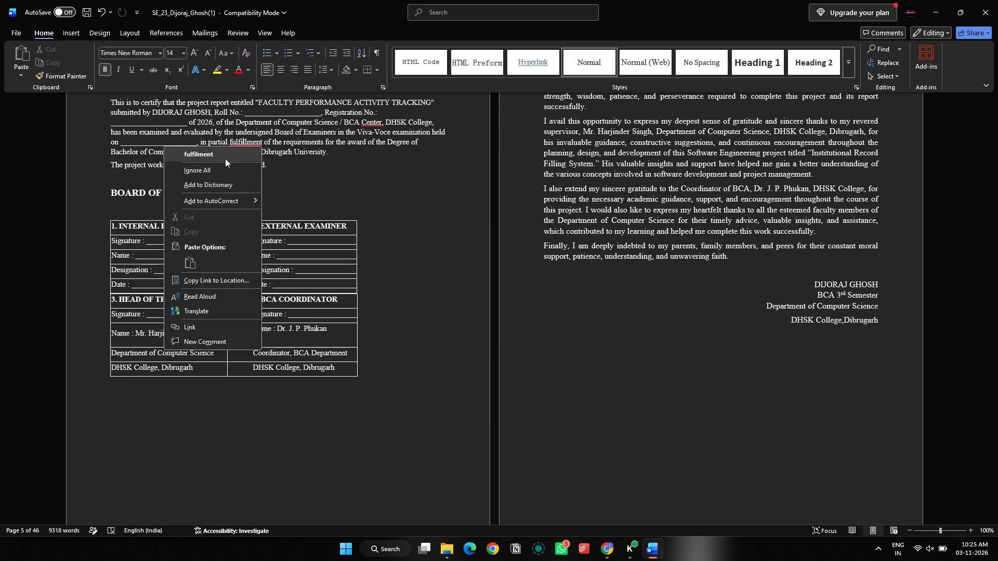
pyautogui.click(219, 166)
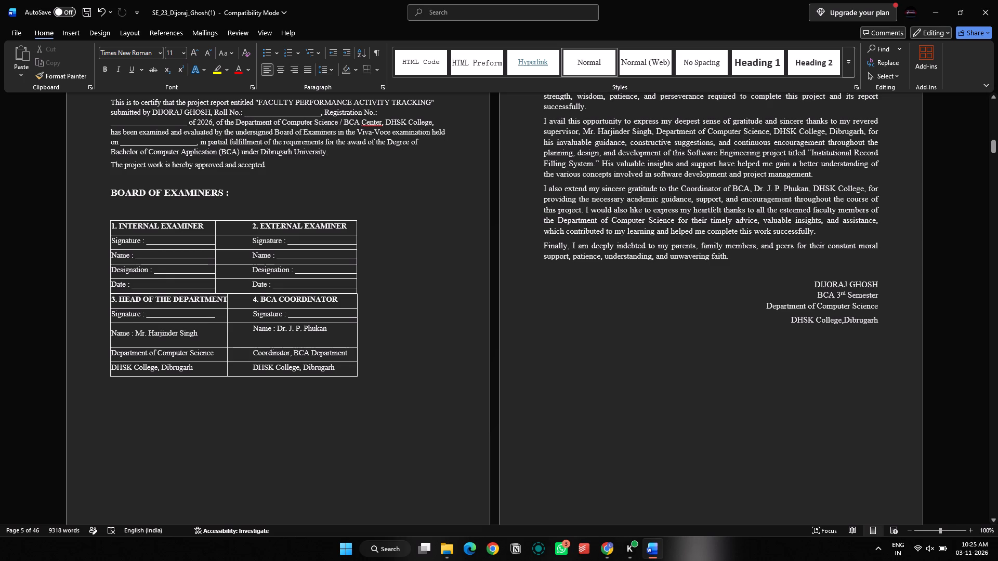
pyautogui.rightClick(374, 121)
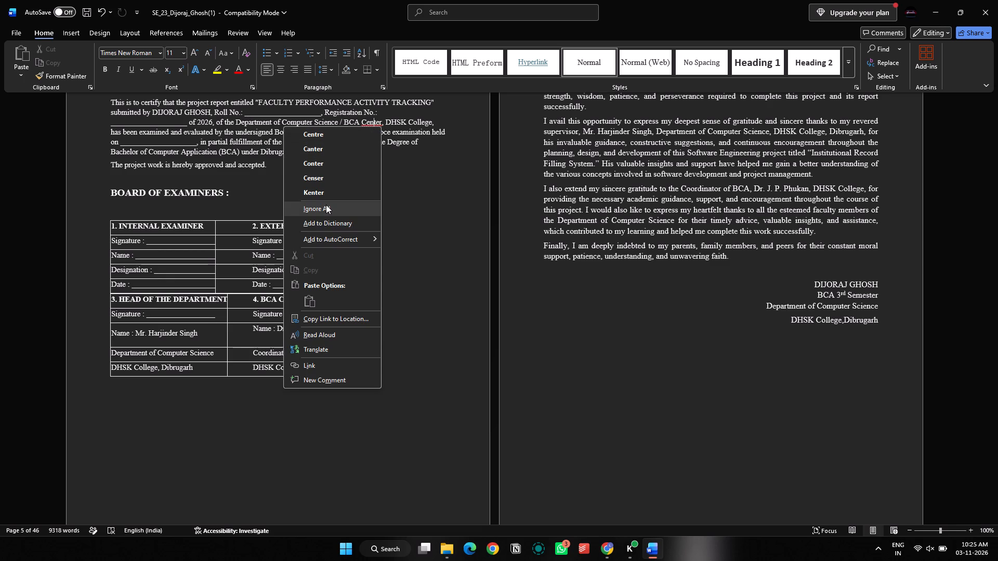
pyautogui.click(326, 205)
# Ignore all spelling flags on "Hanumanbux" in the first paragraph of the Declaration by the Student.
pyautogui.scroll(3, 410, 194)
pyautogui.scroll(-4, 410, 194)
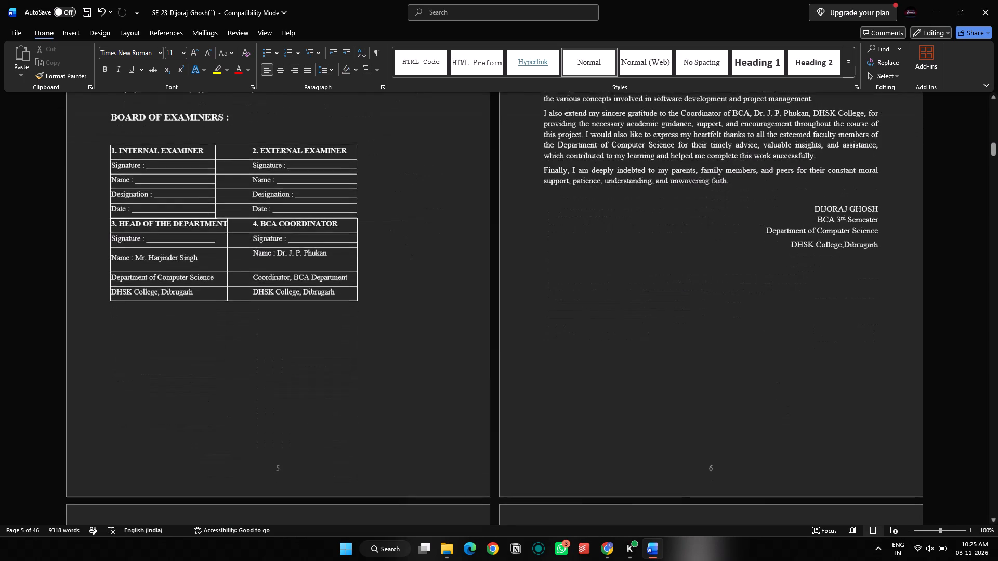
pyautogui.scroll(15, 410, 194)
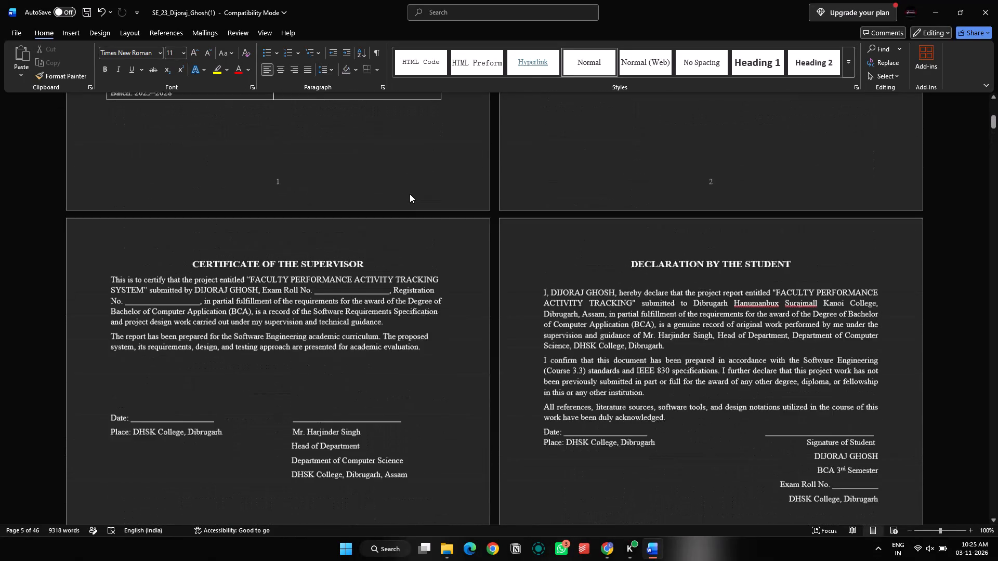
pyautogui.rightClick(751, 321)
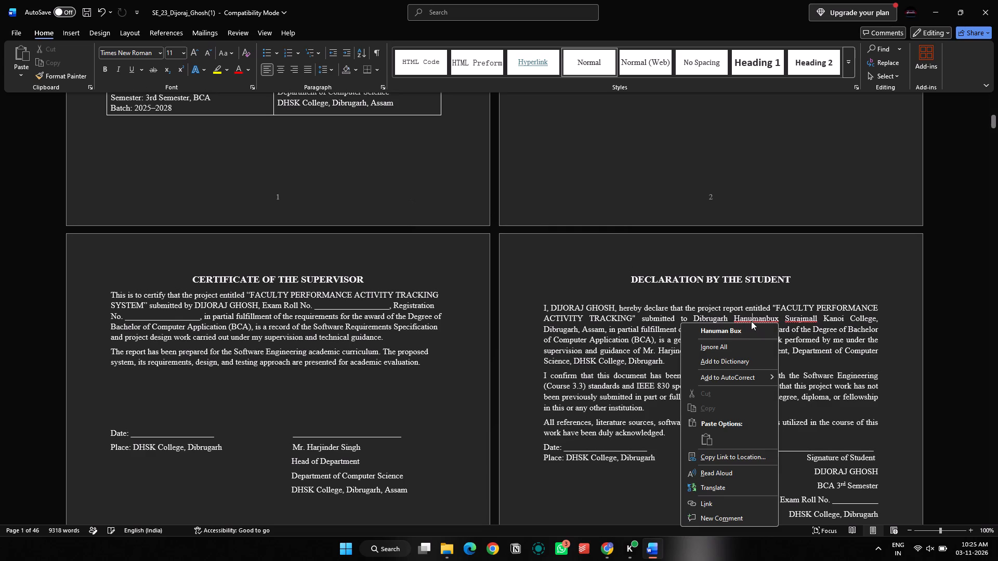
pyautogui.click(735, 350)
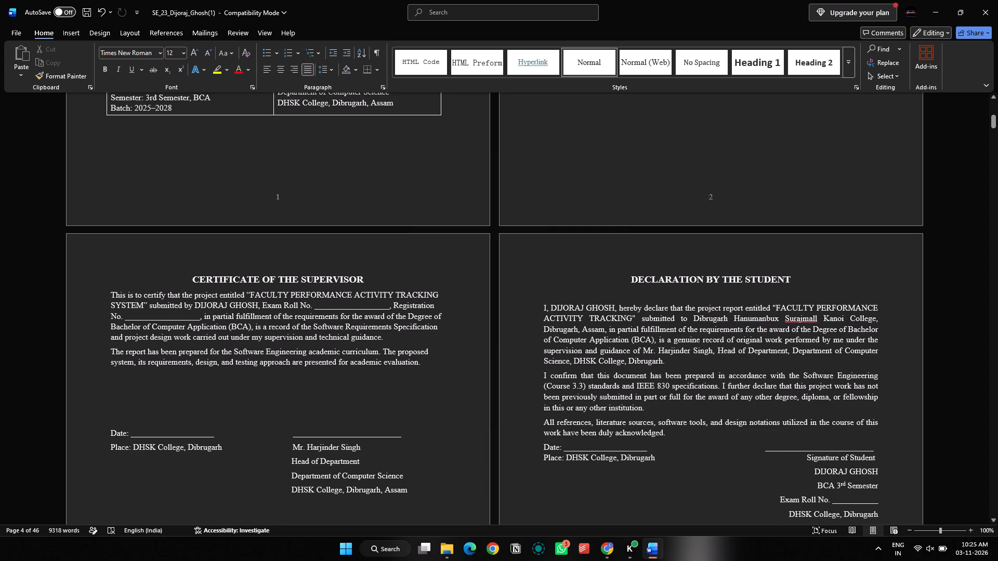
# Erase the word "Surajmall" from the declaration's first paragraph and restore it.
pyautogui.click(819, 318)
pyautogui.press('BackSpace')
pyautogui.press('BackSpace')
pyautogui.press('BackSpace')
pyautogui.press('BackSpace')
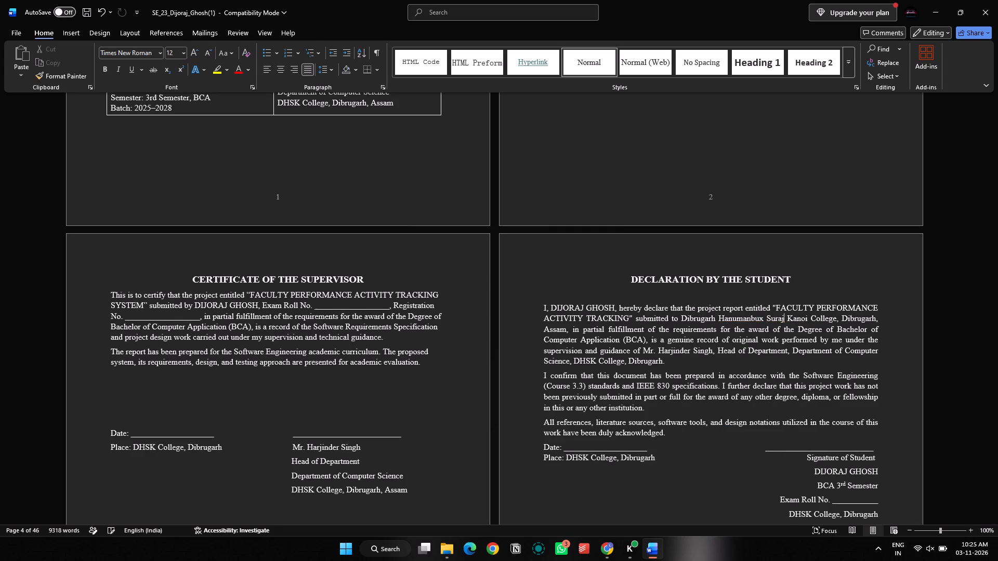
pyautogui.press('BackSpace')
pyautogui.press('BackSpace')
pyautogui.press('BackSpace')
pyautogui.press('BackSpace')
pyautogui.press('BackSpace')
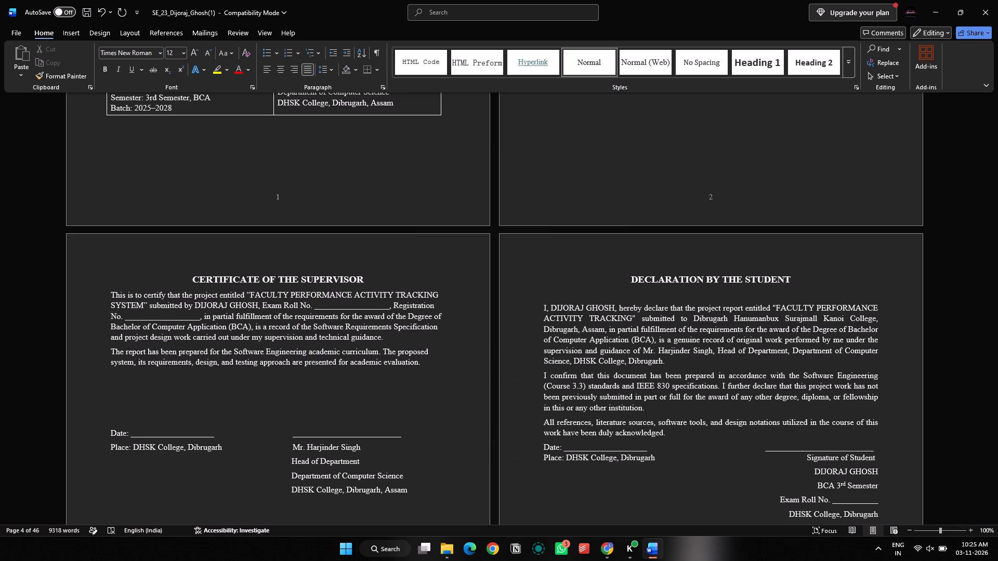
# Ignore all spelling flags on "Surajmall" in the first paragraph of the Declaration by the Student.
pyautogui.scroll(-1, 768, 321)
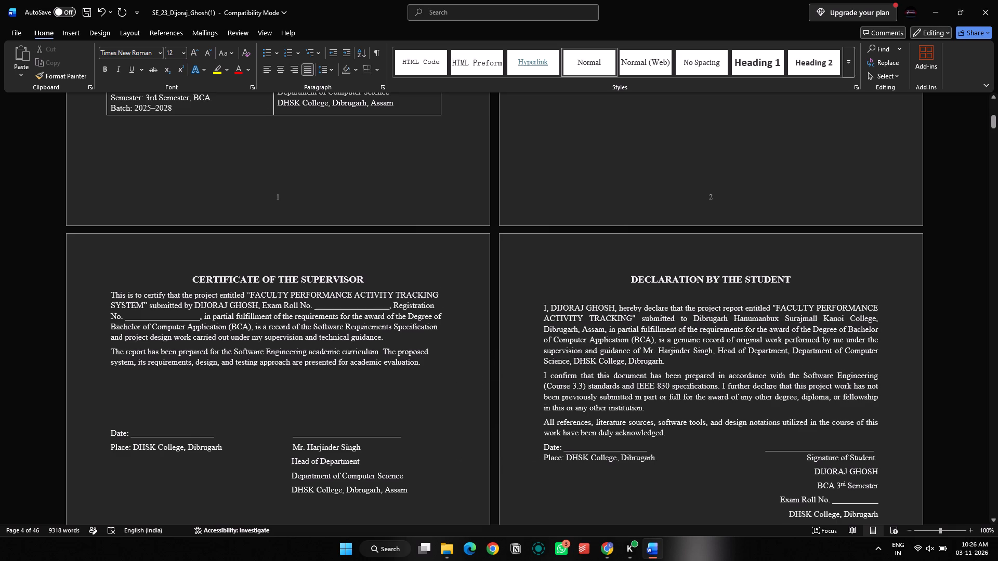
pyautogui.scroll(-1, 768, 321)
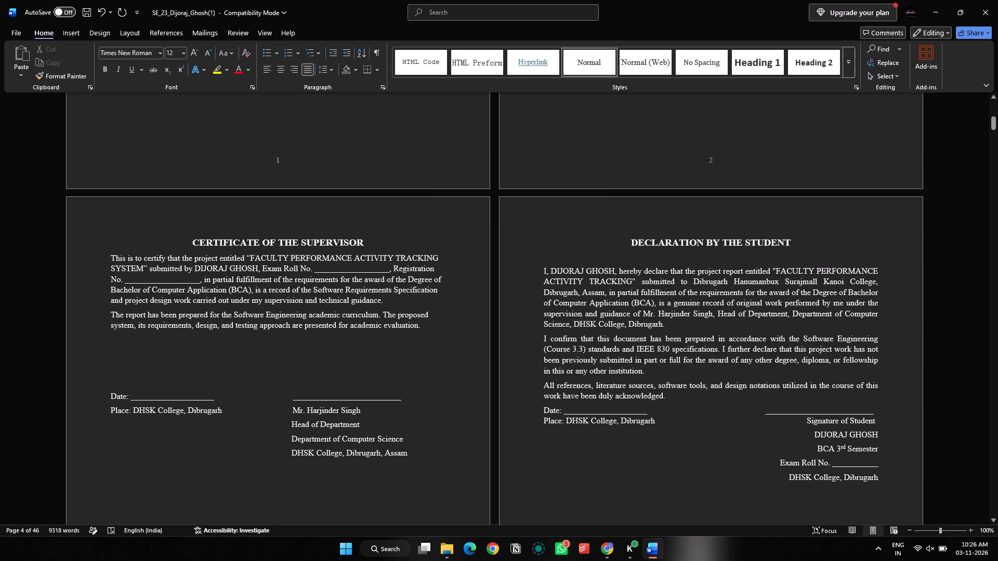
pyautogui.click(874, 282)
pyautogui.rightClick(795, 282)
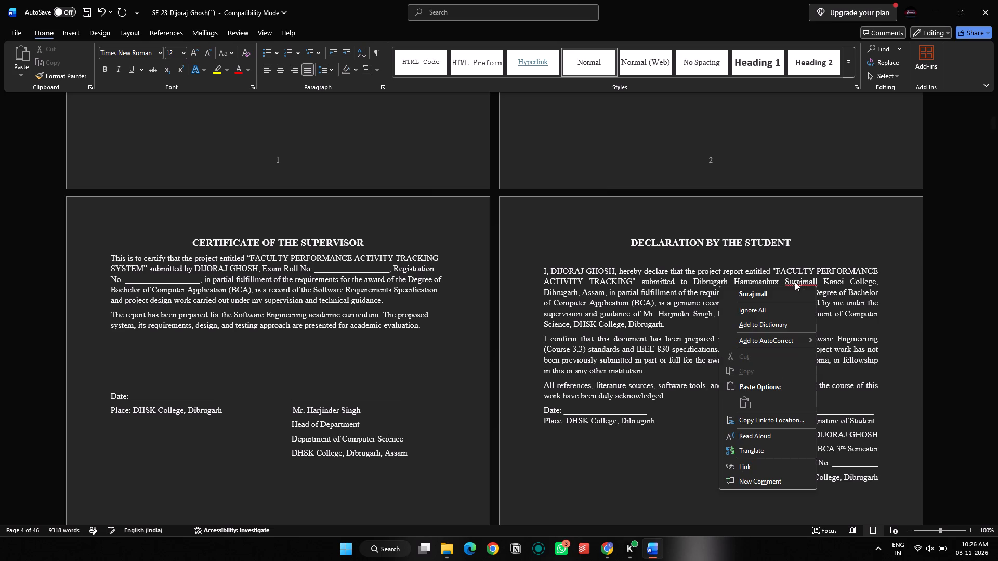
pyautogui.click(769, 311)
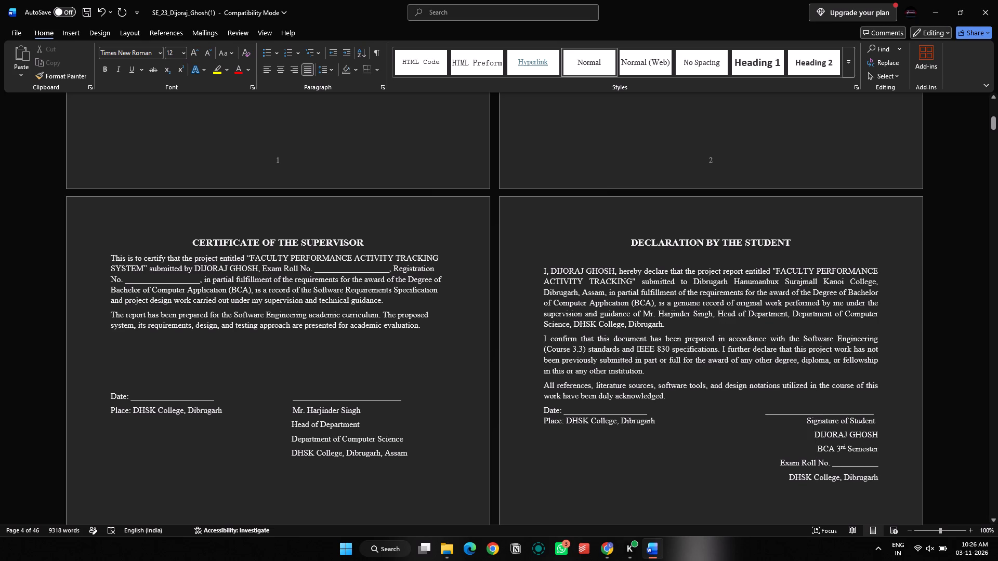
# Insert "(DHSK College)" after "Kanoi College" in the first paragraph of the Declaration by the Student.
pyautogui.click(875, 282)
pyautogui.hotkey('shift', 'space')
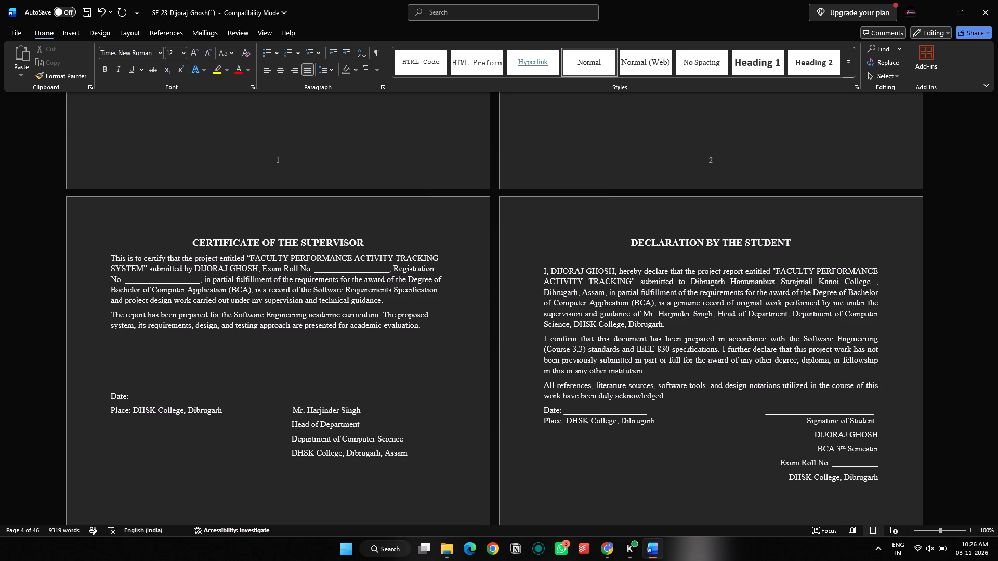
pyautogui.press('BackSpace')
pyautogui.press('space')
pyautogui.hotkey('shift', '(')
pyautogui.write('DHSK')
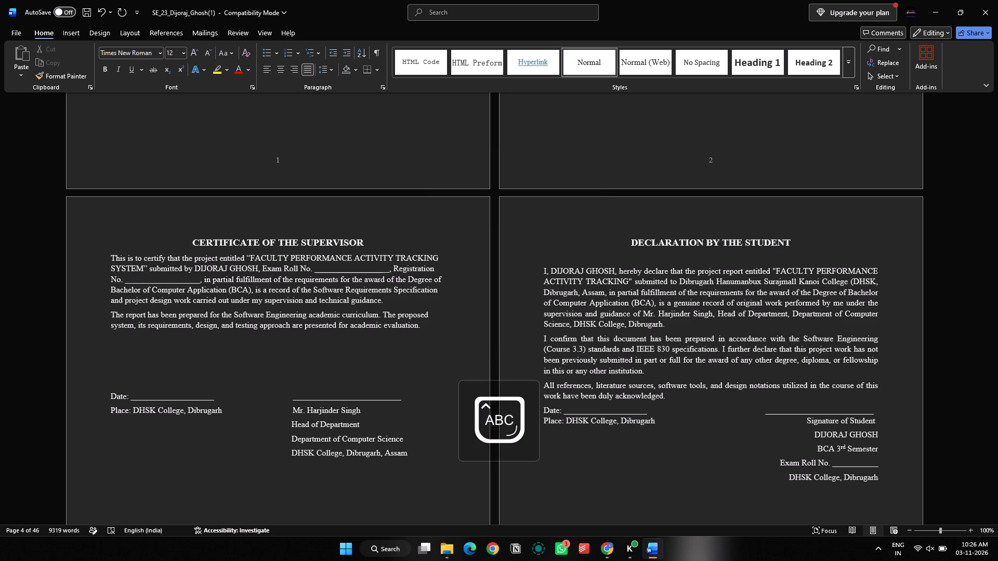
pyautogui.write('ollege')
pyautogui.hotkey('shift', ')')
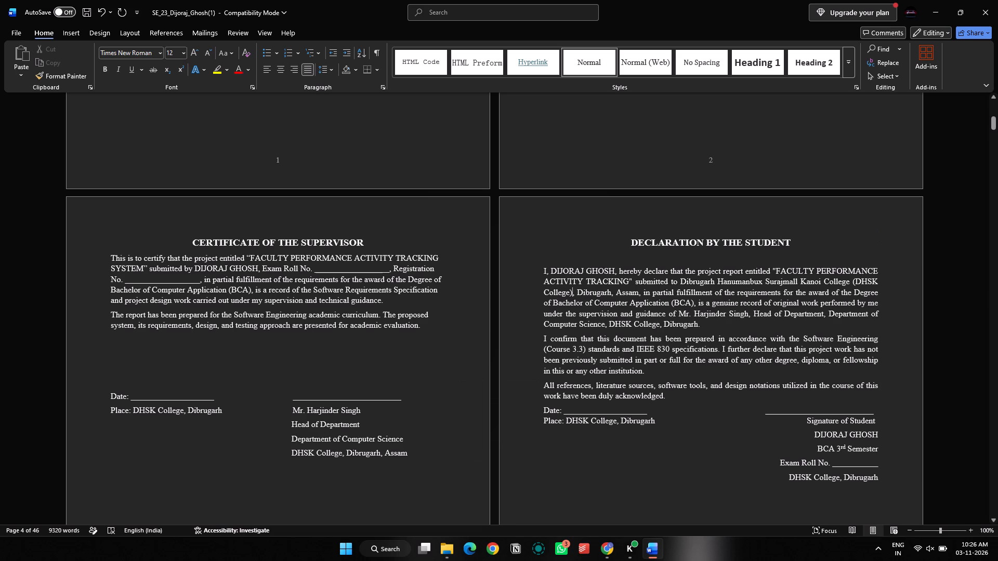
# Delete and re-enter the ending "unwavering faith." in the last paragraph of the Acknowledgement.
pyautogui.scroll(-5, 569, 300)
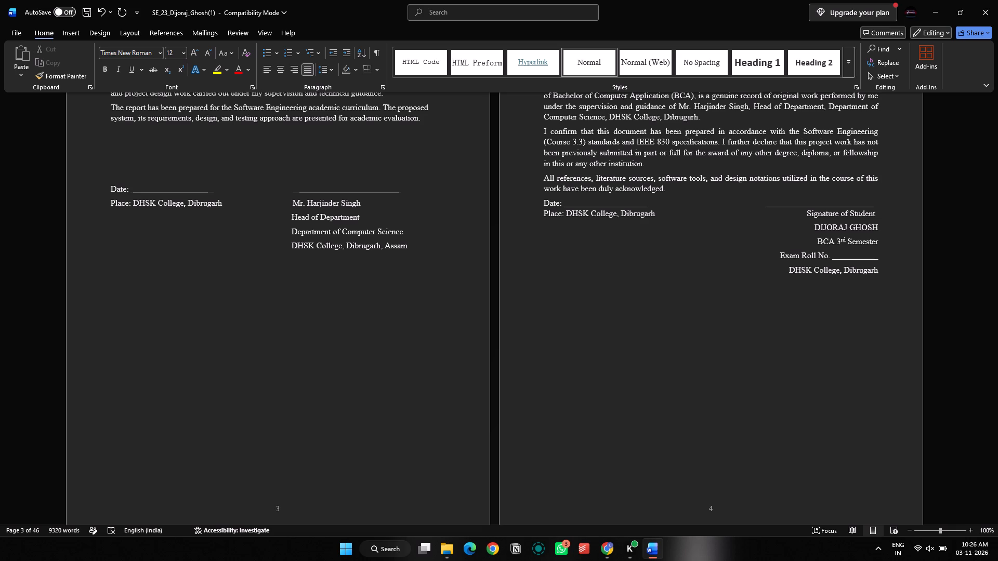
pyautogui.scroll(-6, 569, 300)
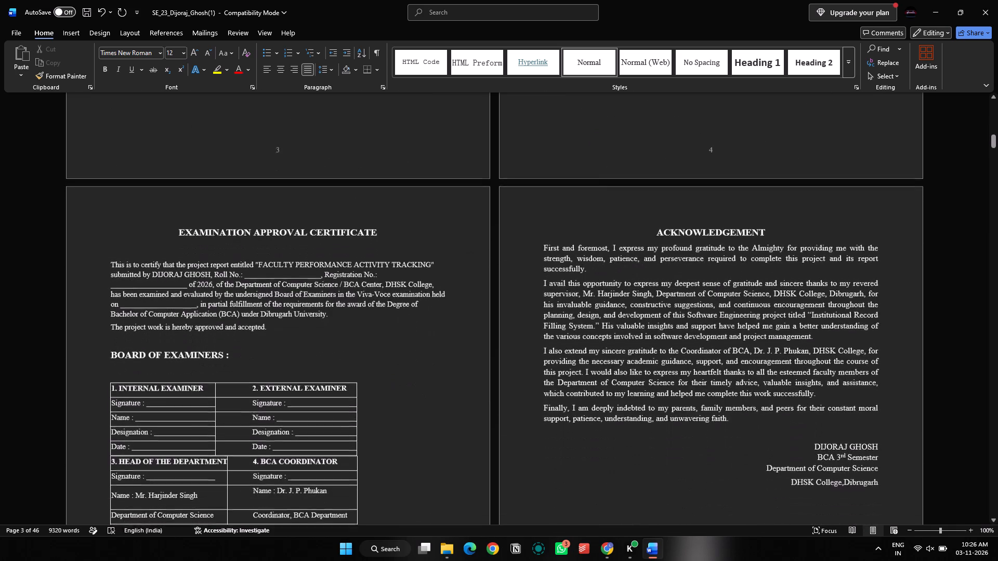
pyautogui.scroll(-7, 569, 300)
pyautogui.scroll(1, 569, 300)
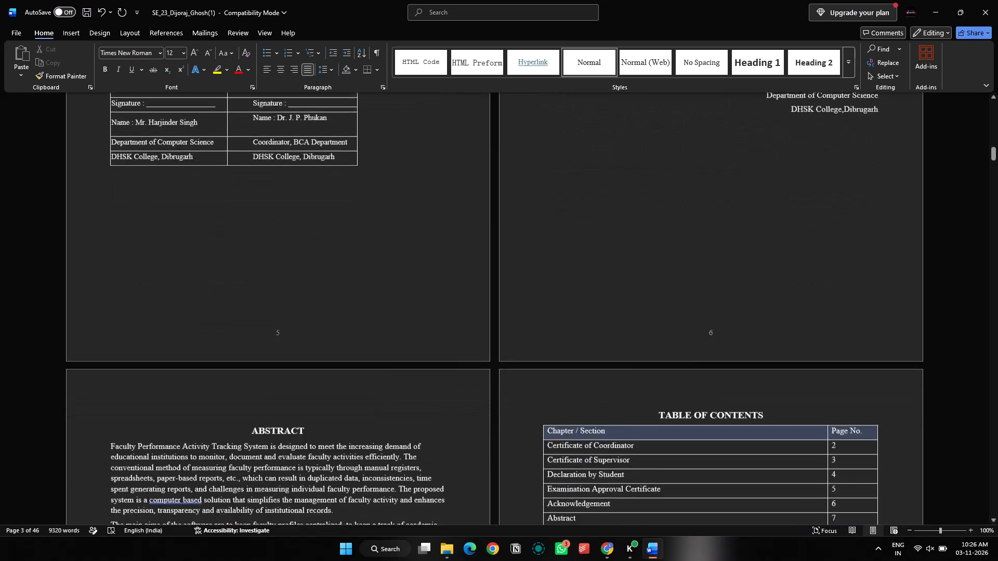
pyautogui.scroll(4, 569, 300)
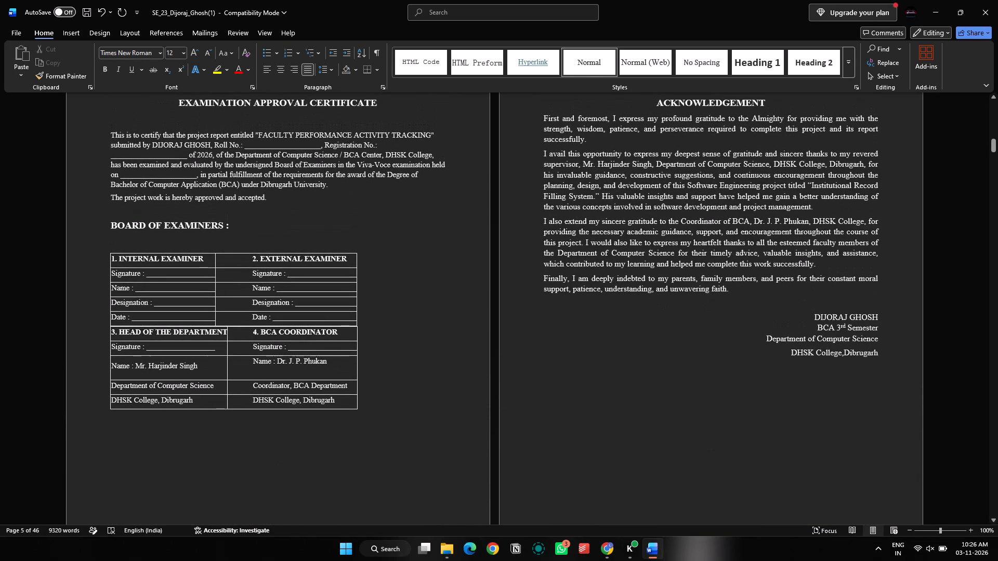
pyautogui.click(739, 291)
pyautogui.press('BackSpace')
pyautogui.press('BackSpace')
pyautogui.press('BackSpace')
pyautogui.press('BackSpace')
pyautogui.press('BackSpace')
pyautogui.press('BackSpace')
pyautogui.press('BackSpace')
pyautogui.press('BackSpace')
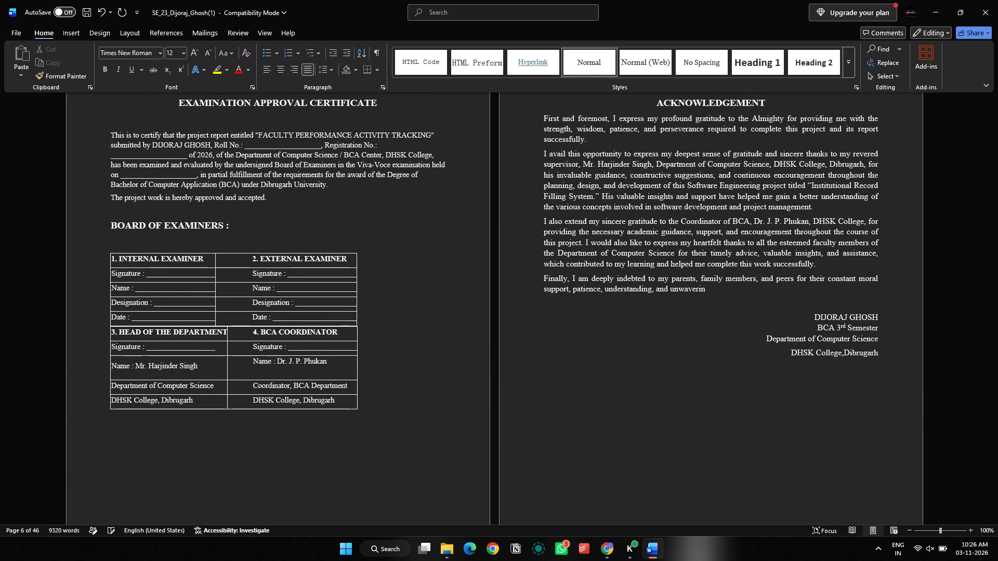
pyautogui.press('BackSpace')
pyautogui.press('BackSpace')
pyautogui.press('BackSpace')
pyautogui.press('BackSpace')
pyautogui.press('BackSpace')
pyautogui.press('BackSpace')
pyautogui.press('BackSpace')
pyautogui.press('BackSpace')
pyautogui.press('BackSpace')
pyautogui.write('unwavering faith')
pyautogui.press('.')
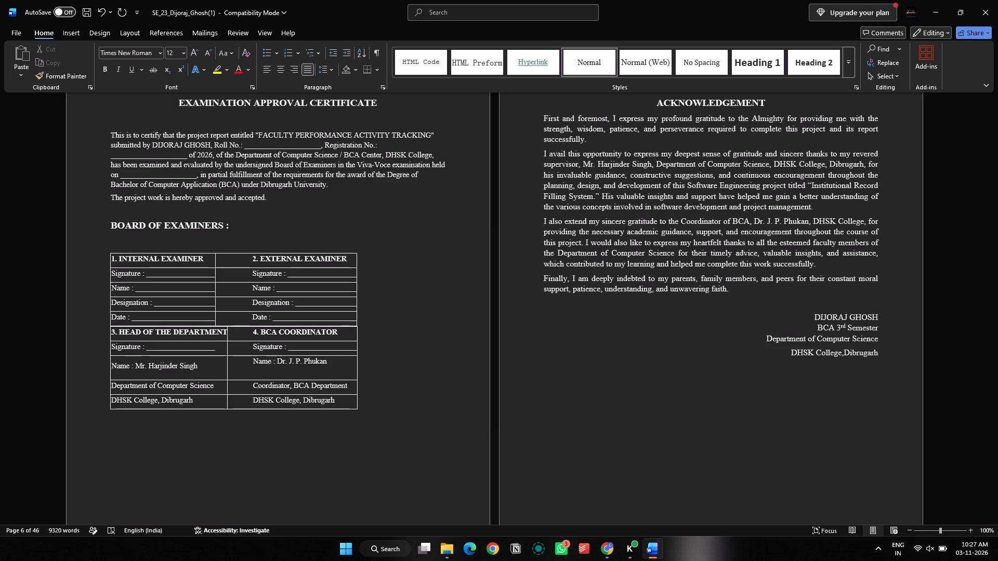
# Ignore once the grammar flag on "computer based" in the Abstract's first paragraph.
pyautogui.scroll(-9, 739, 291)
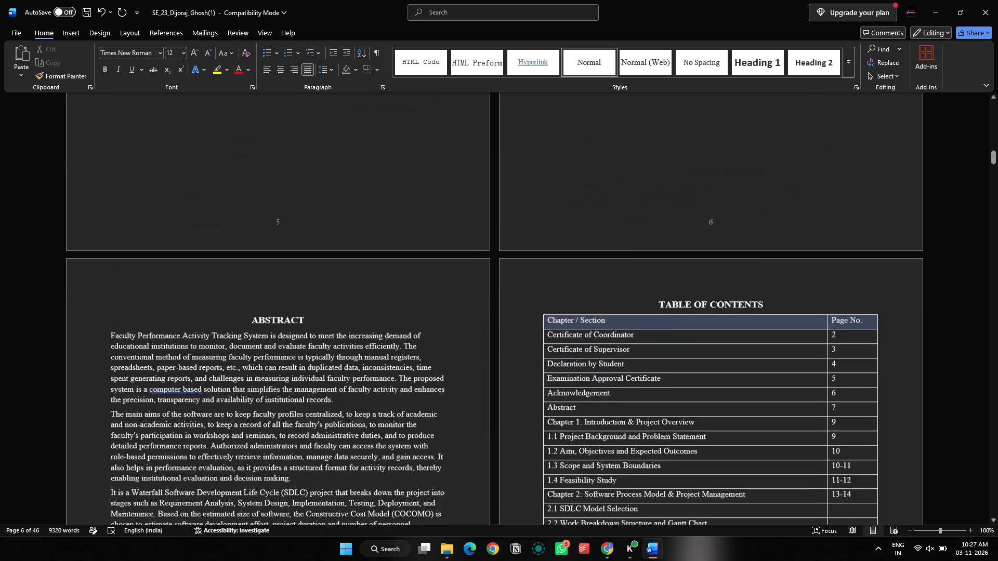
pyautogui.scroll(-3, 739, 291)
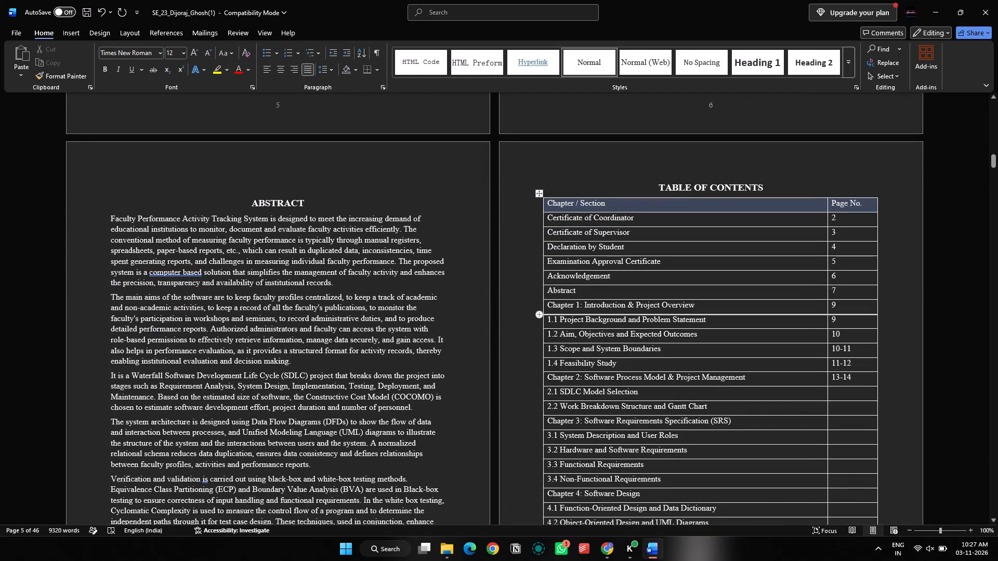
pyautogui.rightClick(182, 276)
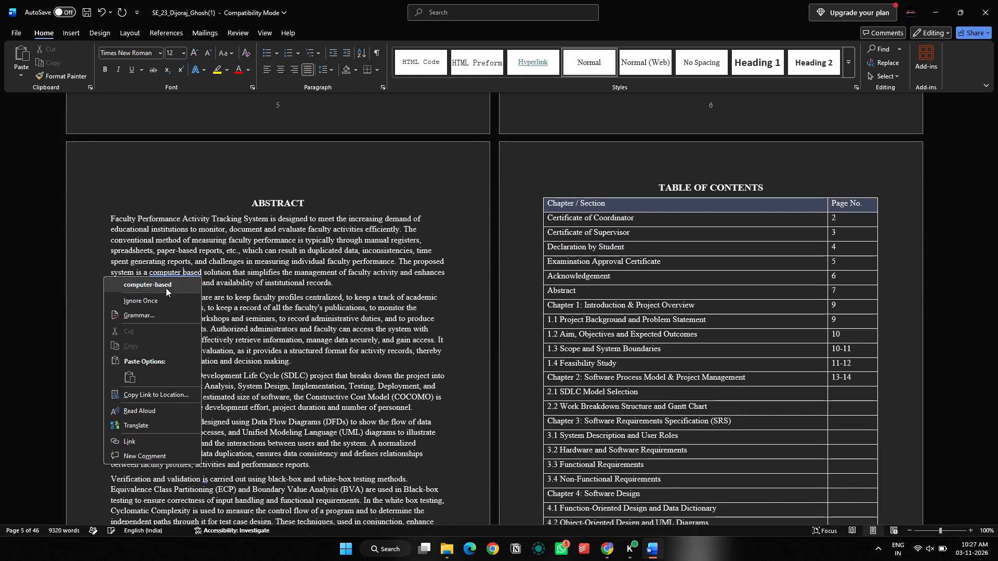
pyautogui.click(154, 299)
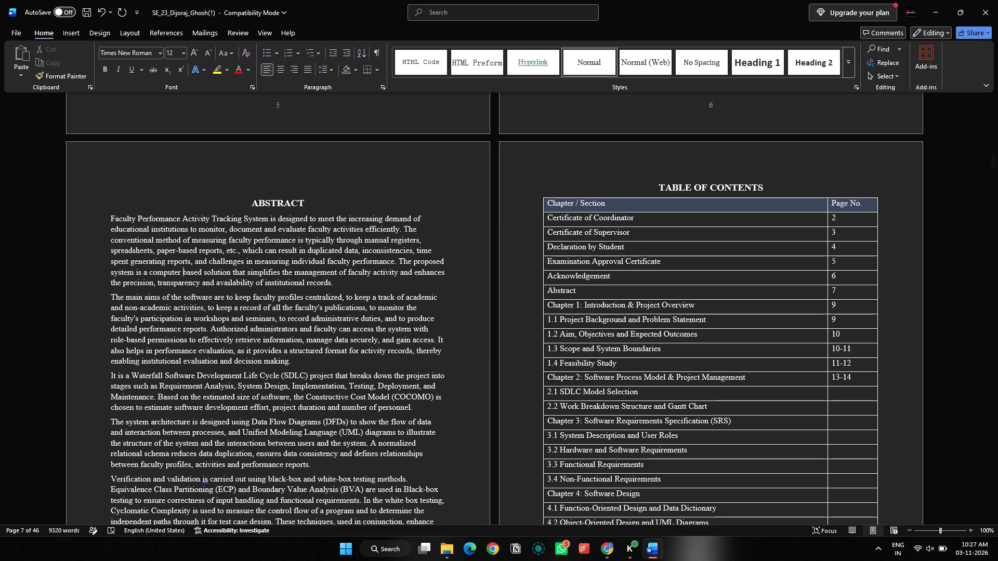
# Place the cursor in the empty Page No. cell for "2.1 SDLC Model Selection" in the Table of Contents.
pyautogui.scroll(-6, 154, 299)
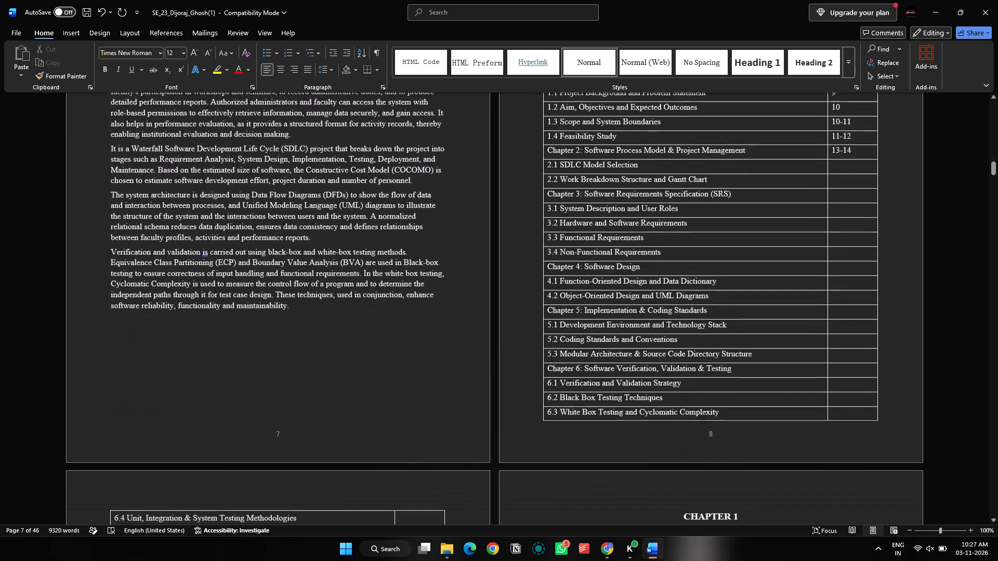
pyautogui.scroll(-6, 154, 299)
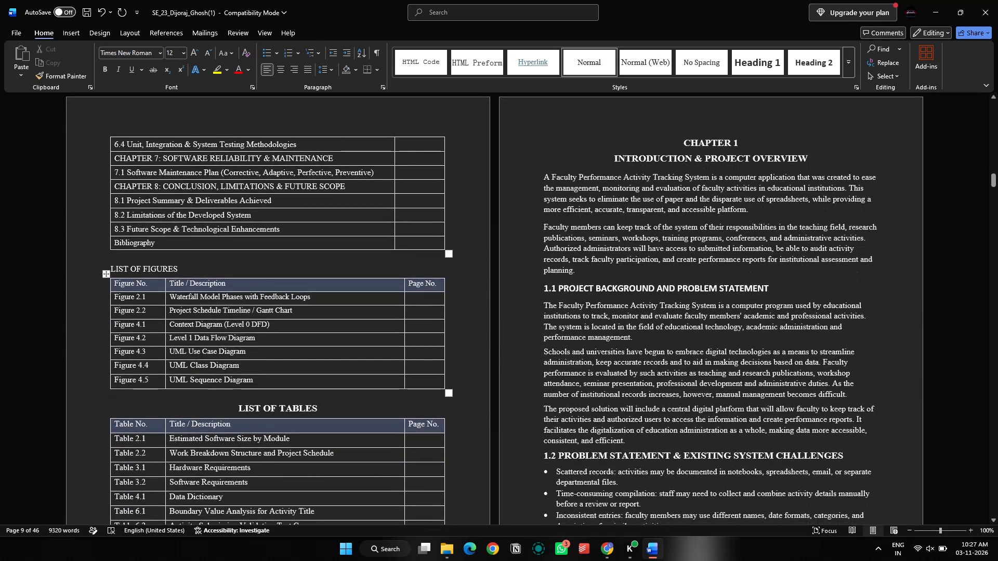
pyautogui.scroll(2, 154, 299)
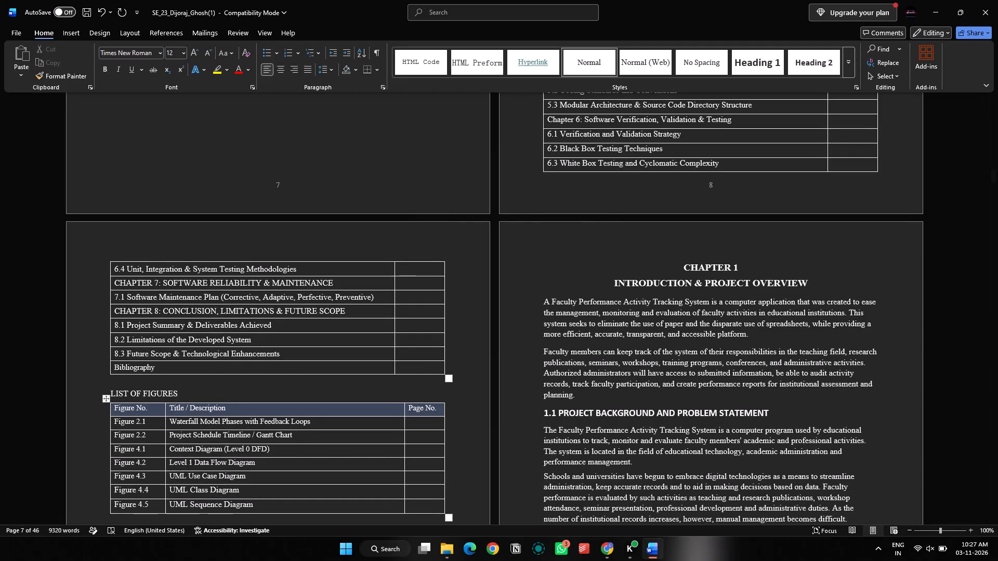
pyautogui.scroll(4, 154, 299)
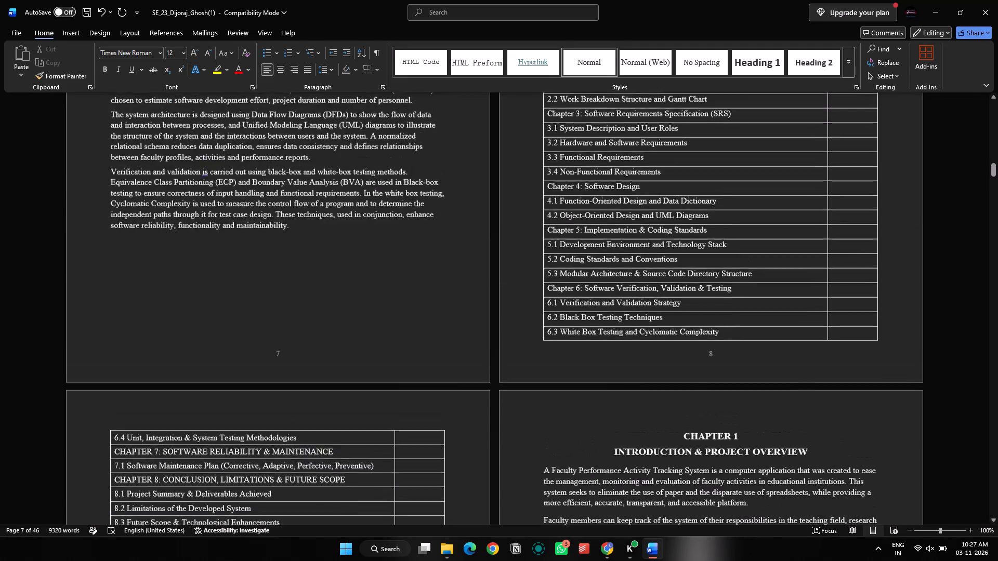
pyautogui.scroll(2, 154, 299)
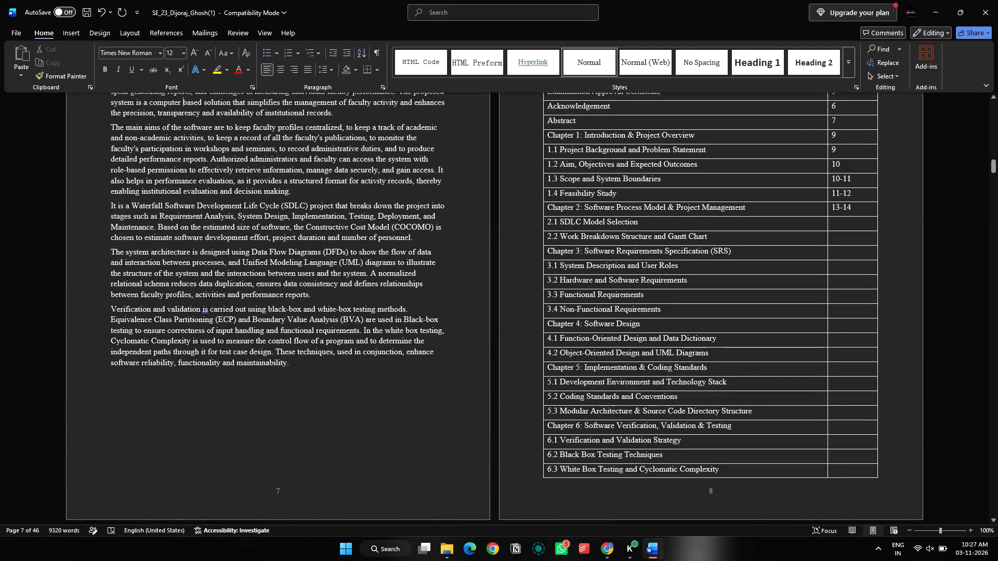
pyautogui.click(841, 220)
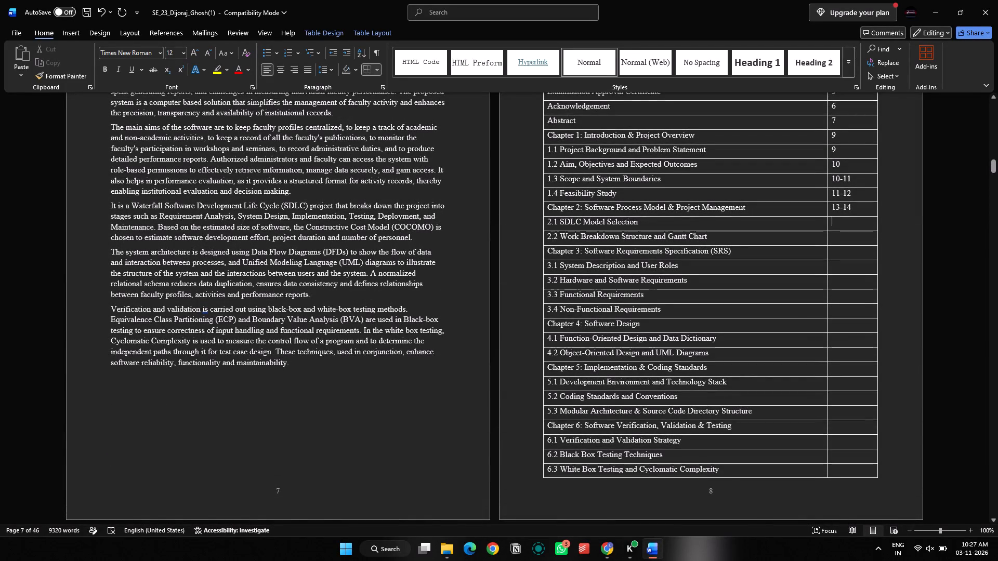
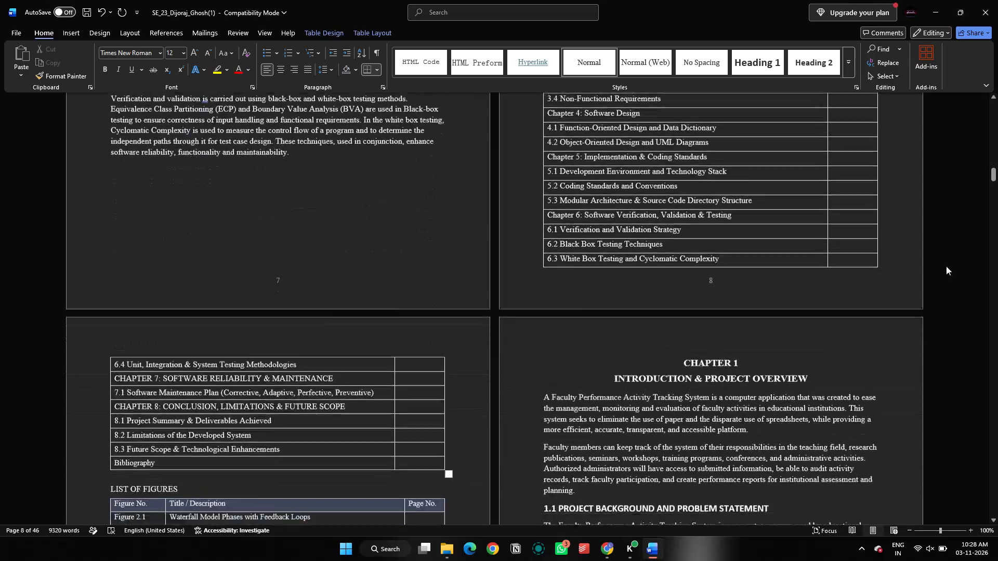
# Read through the report from the Table of Contents to the Bibliography, examining each chapter's sections, tables, diagrams and page numbers.
pyautogui.scroll(-7, 946, 266)
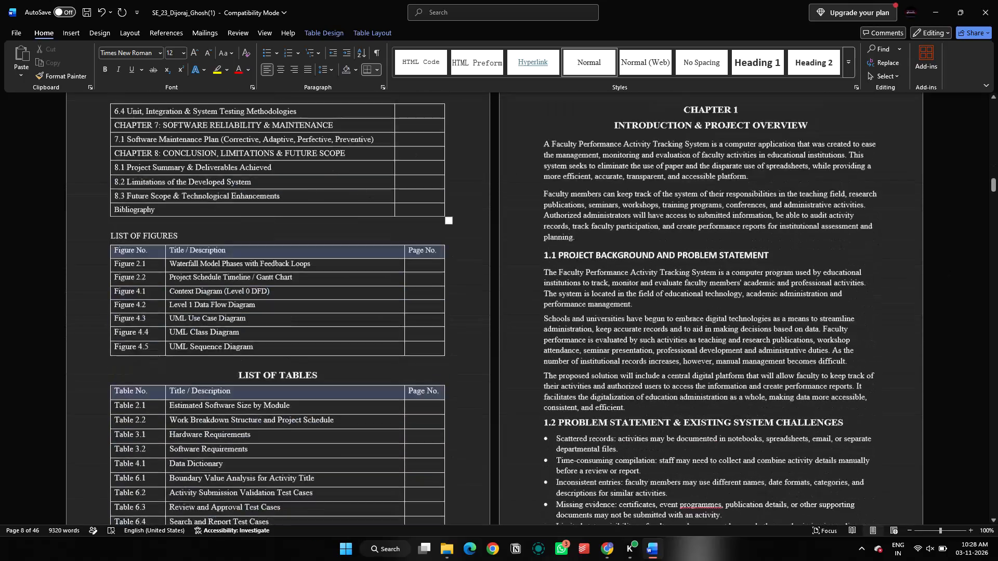
pyautogui.scroll(-15, 946, 266)
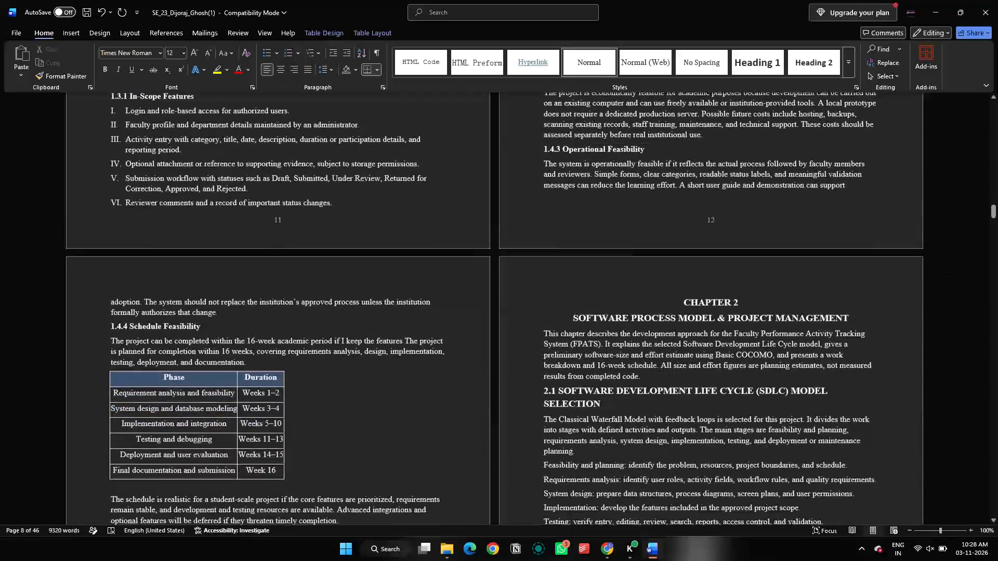
pyautogui.scroll(-7, 946, 266)
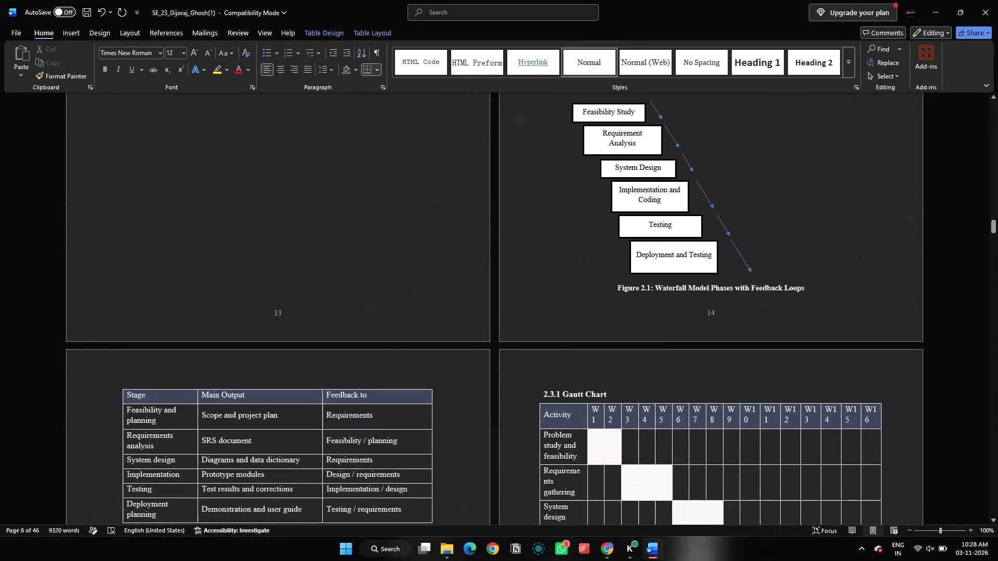
pyautogui.scroll(-20, 946, 266)
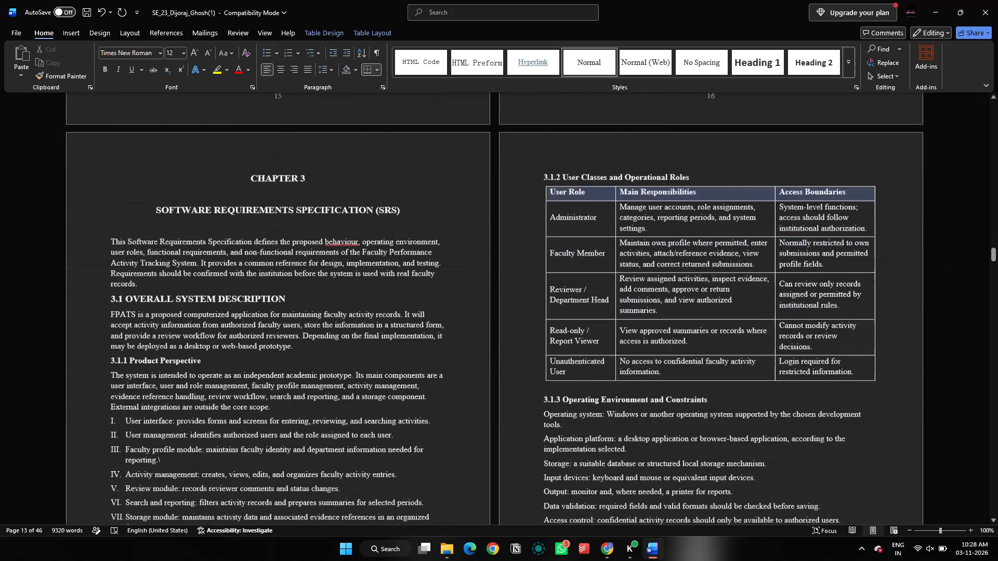
pyautogui.scroll(-16, 946, 266)
pyautogui.scroll(-18, 946, 266)
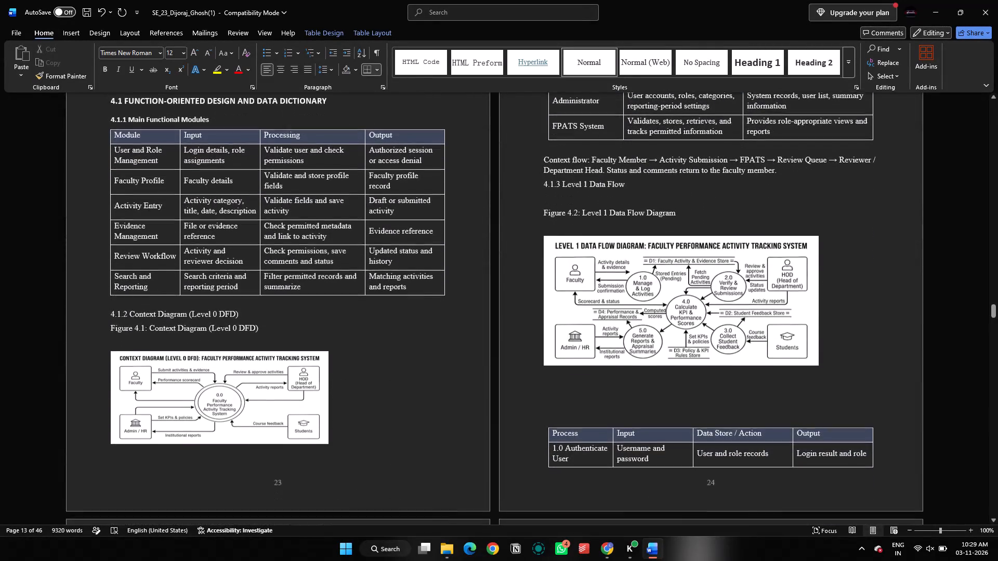
pyautogui.scroll(-4, 946, 266)
pyautogui.scroll(4, 946, 266)
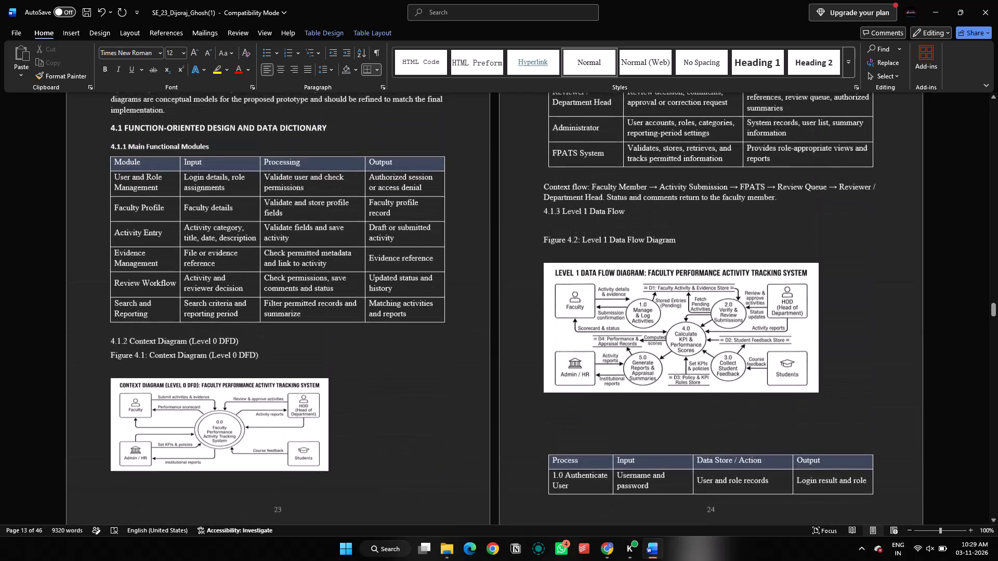
pyautogui.scroll(-1, 946, 266)
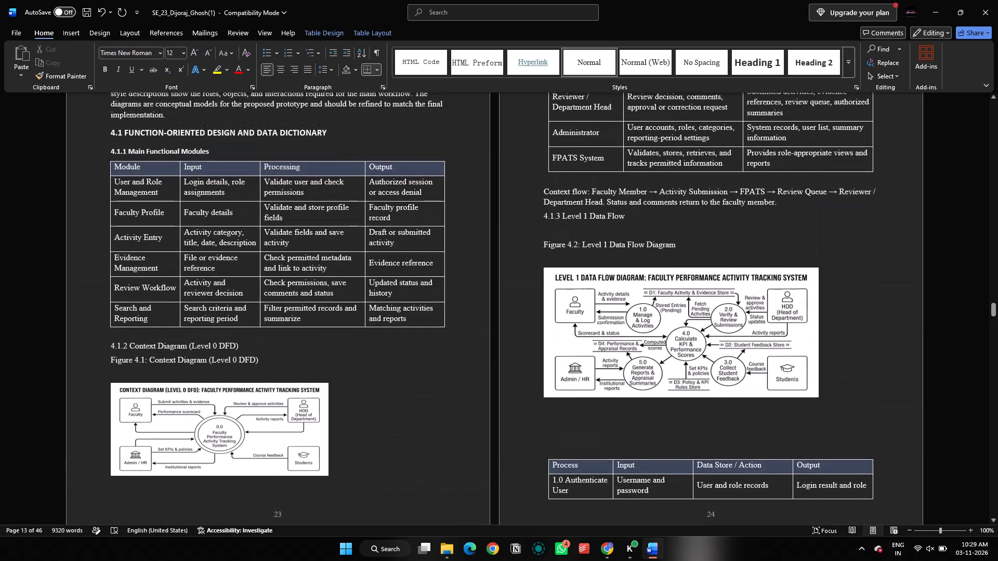
pyautogui.scroll(-13, 946, 266)
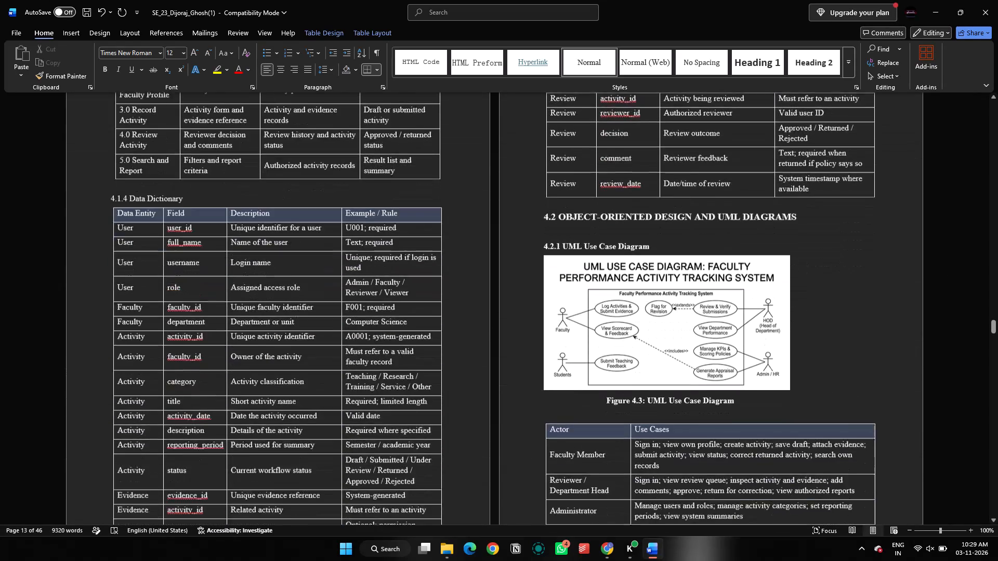
pyautogui.scroll(-12, 946, 266)
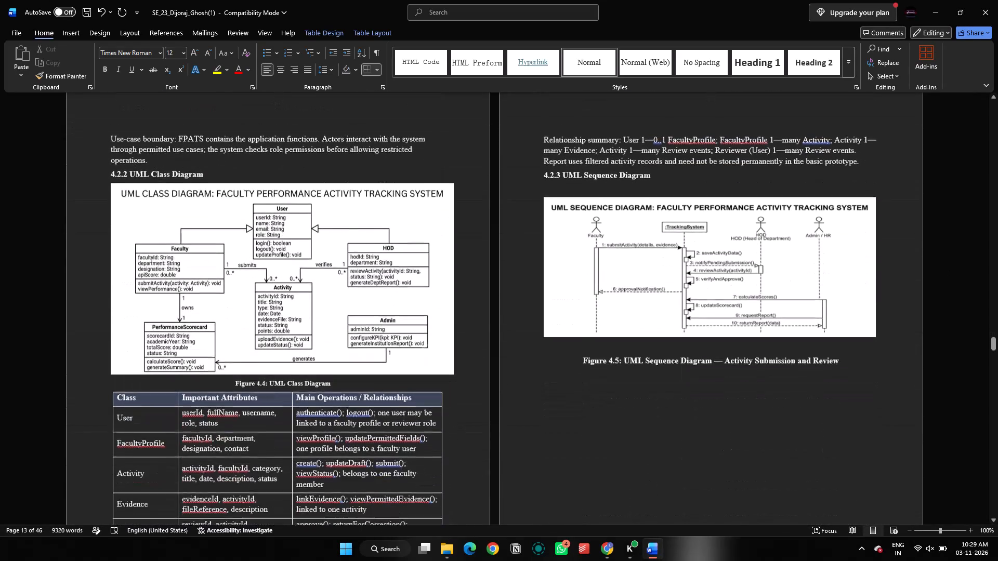
pyautogui.scroll(-19, 946, 266)
pyautogui.scroll(-12, 946, 266)
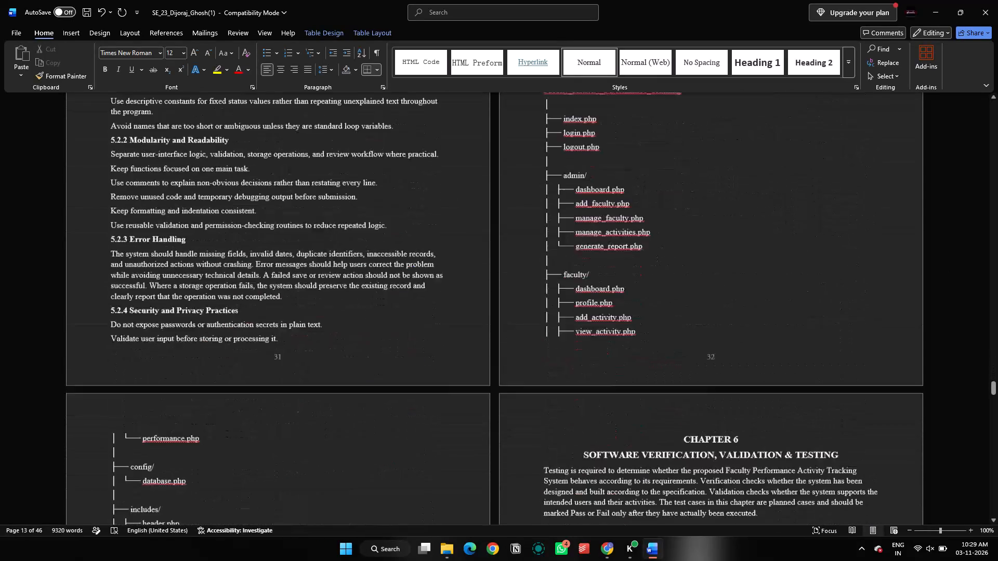
pyautogui.scroll(-12, 946, 266)
pyautogui.scroll(-12, 946, 266)
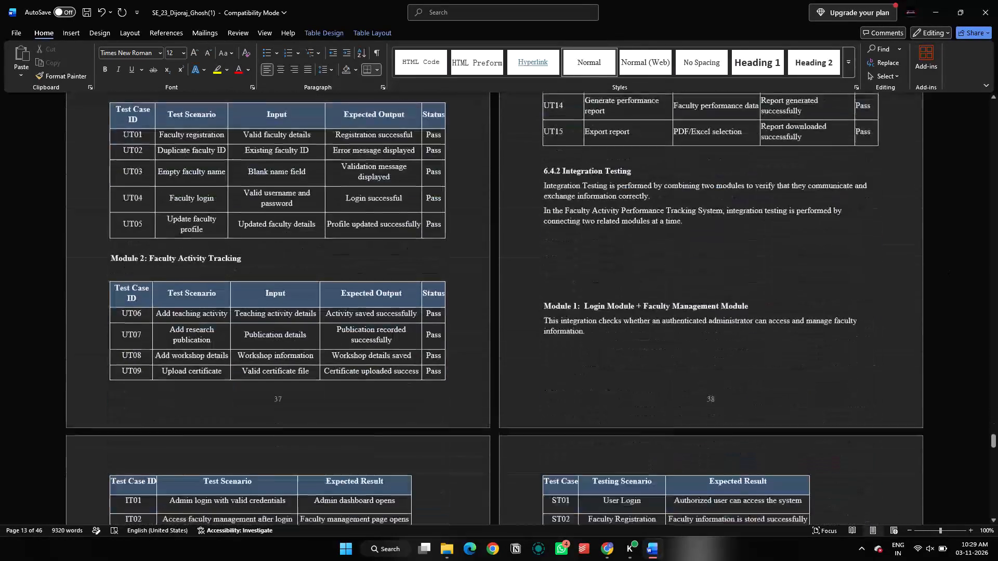
pyautogui.scroll(-20, 946, 266)
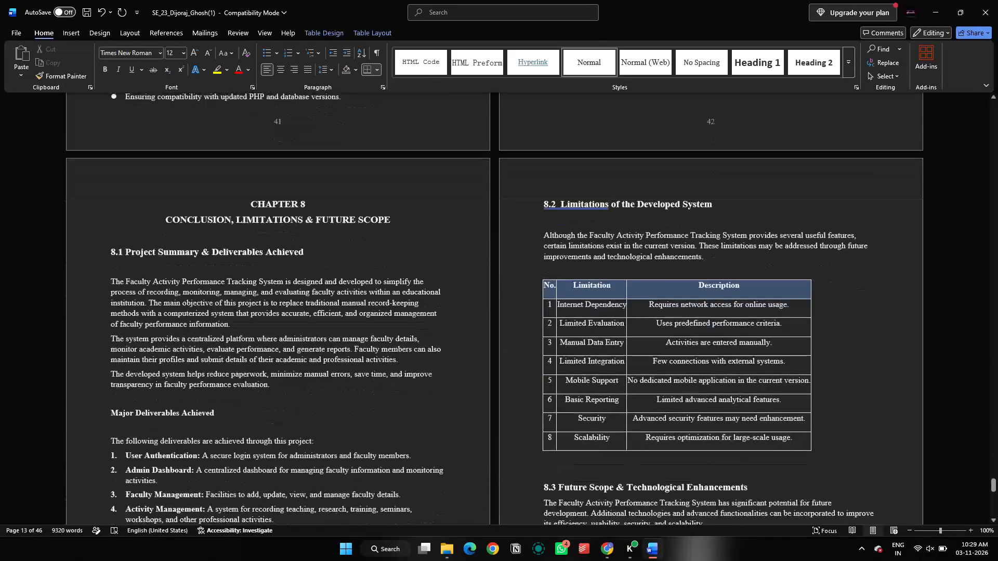
pyautogui.scroll(-13, 946, 266)
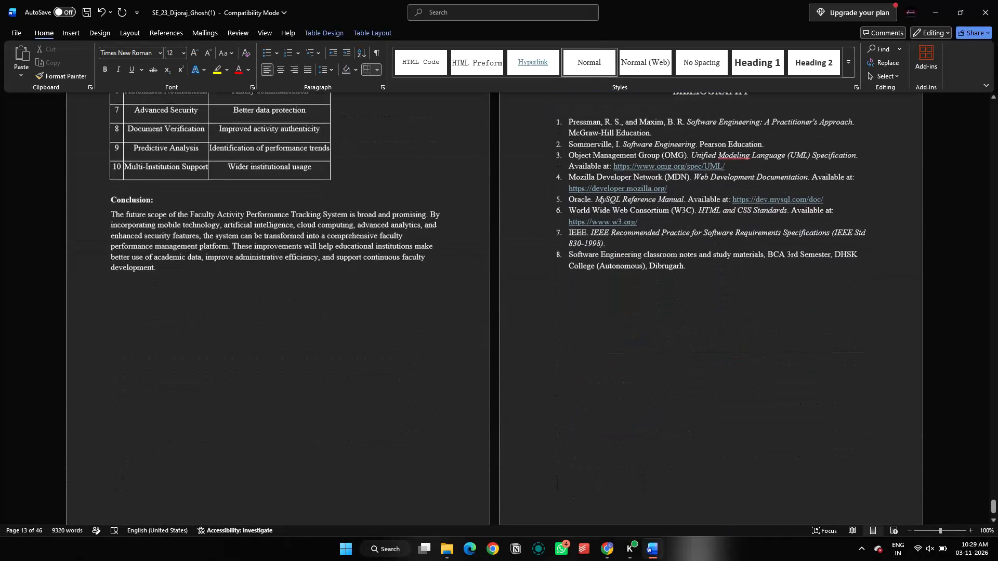
pyautogui.scroll(-10, 946, 266)
# Review the report backwards from Chapter 8 to the Chapter 6 testing sections, examining the black box and white box testing pages.
pyautogui.scroll(12, 946, 266)
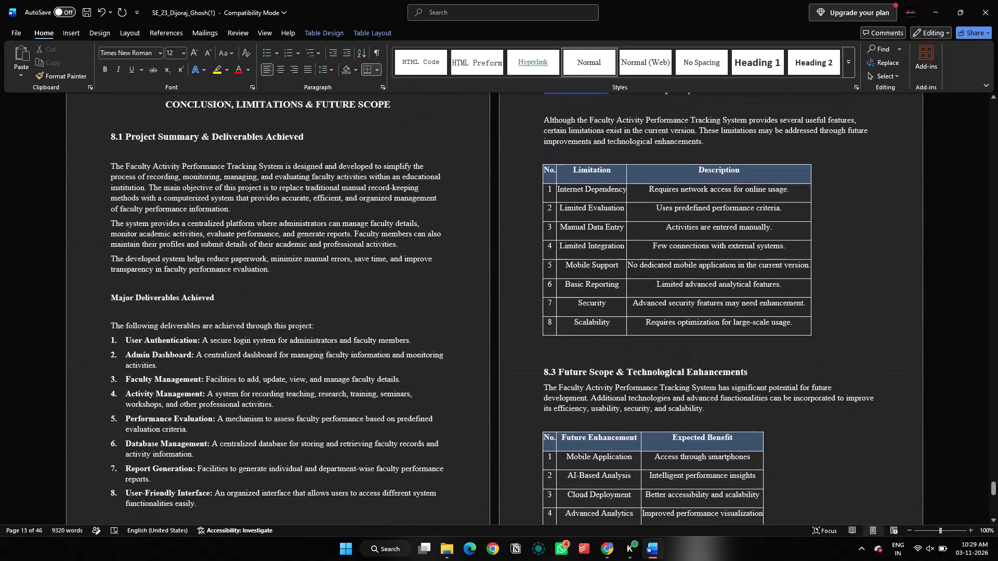
pyautogui.scroll(11, 946, 266)
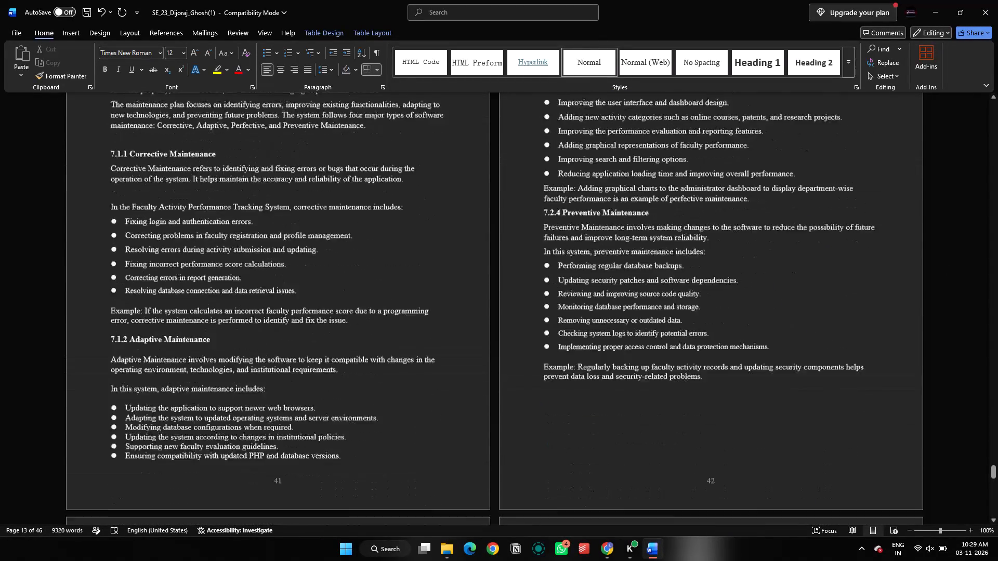
pyautogui.scroll(8, 946, 266)
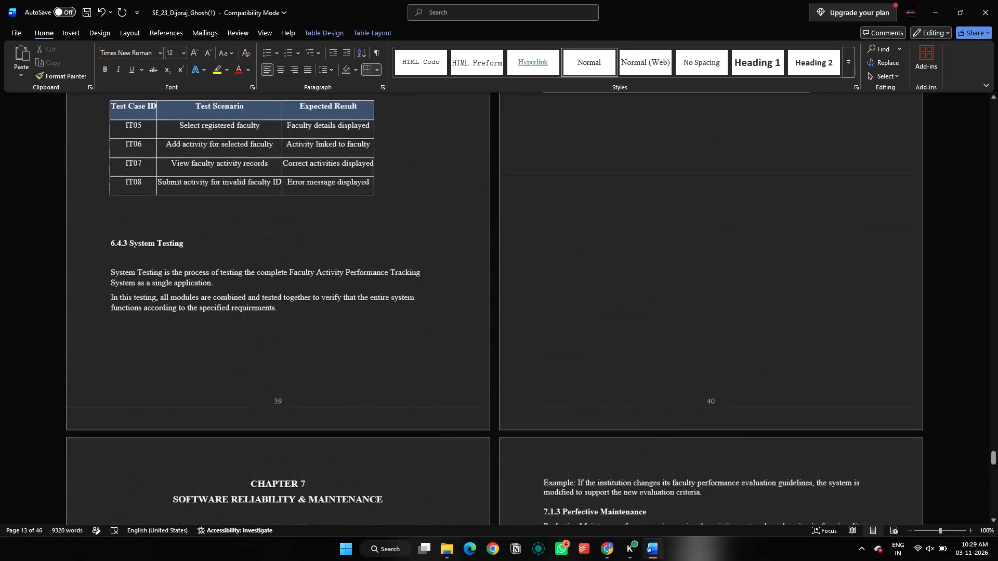
pyautogui.scroll(10, 946, 266)
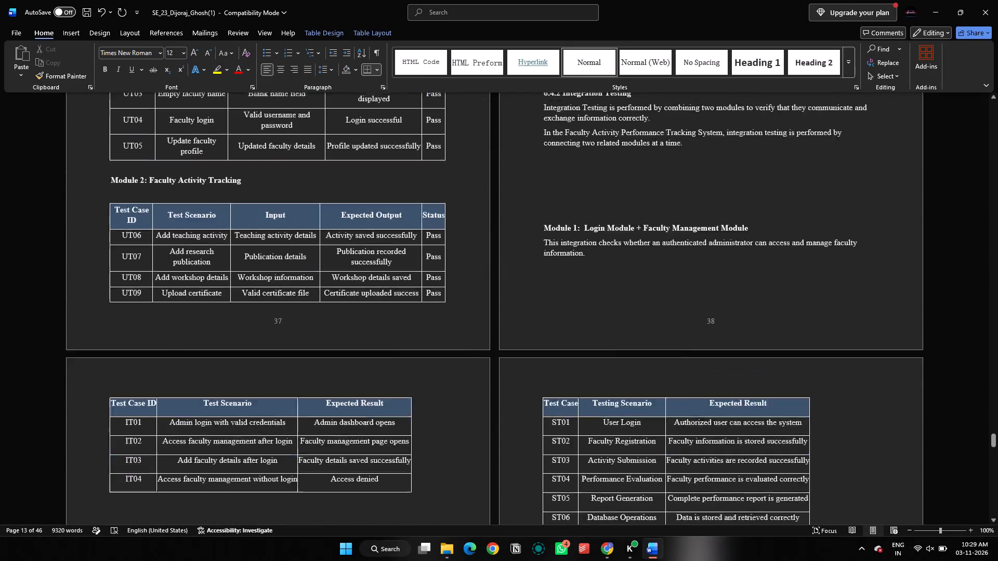
pyautogui.scroll(8, 946, 266)
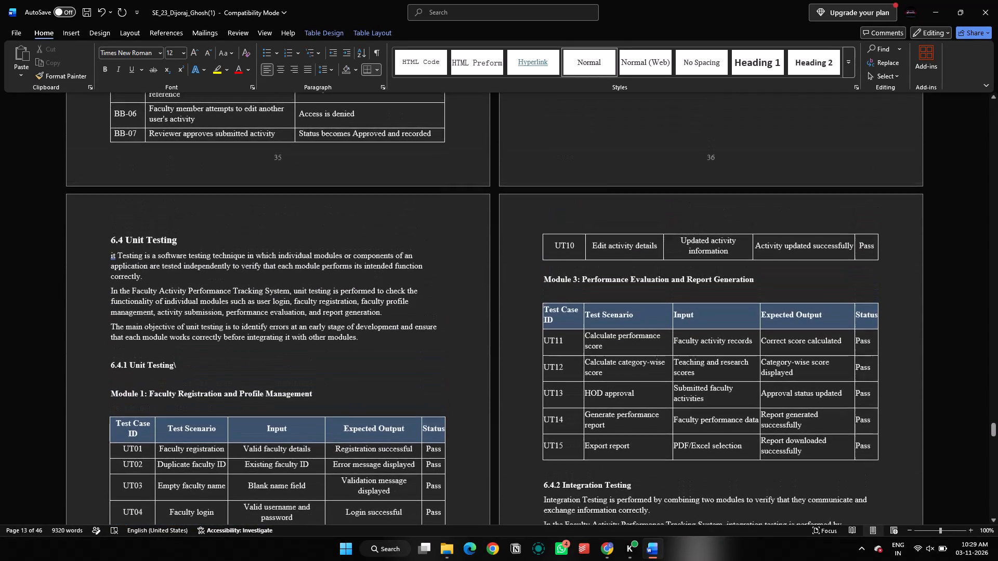
pyautogui.scroll(1, 946, 266)
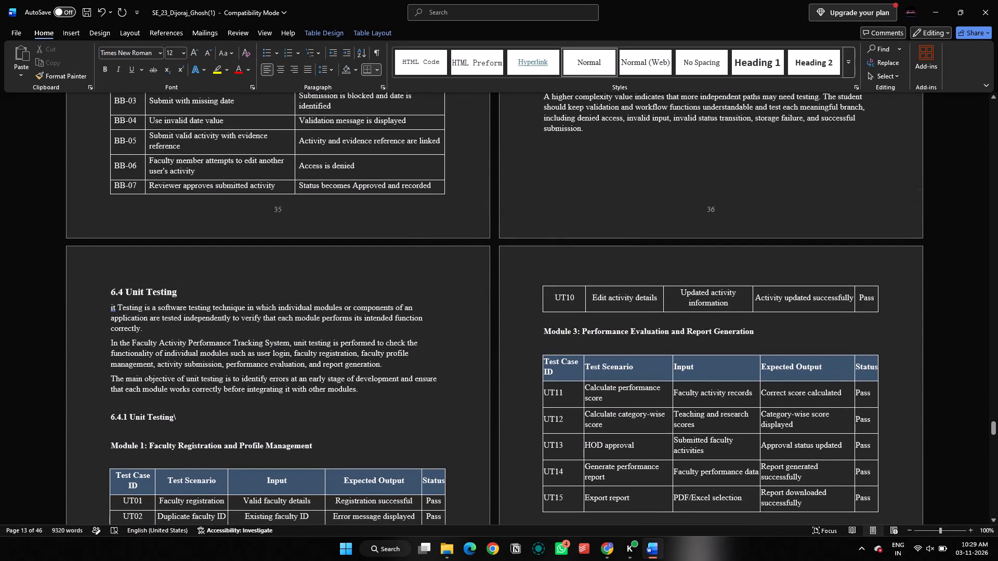
pyautogui.scroll(5, 694, 216)
pyautogui.hscroll(1, 694, 216)
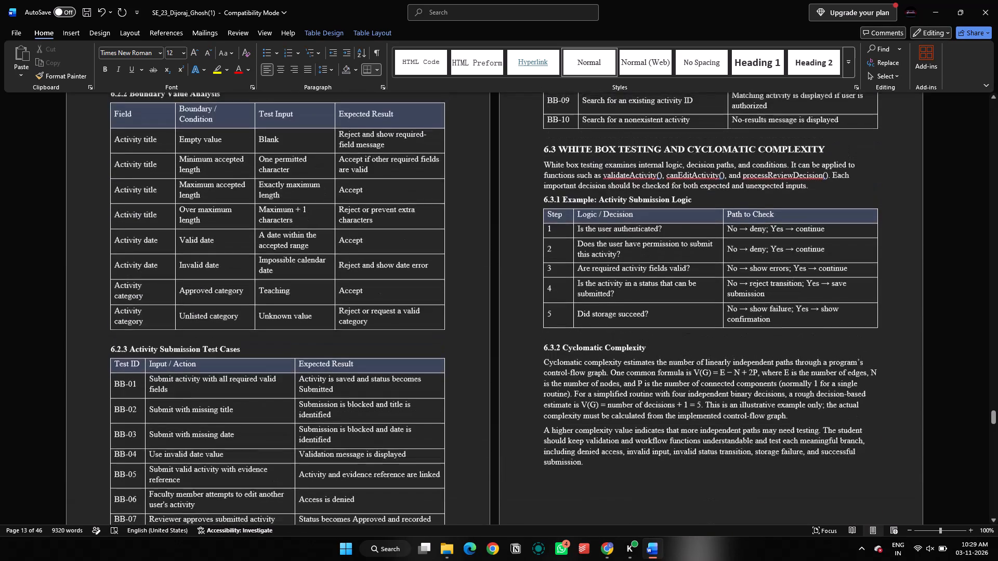
pyautogui.hscroll(1, 694, 216)
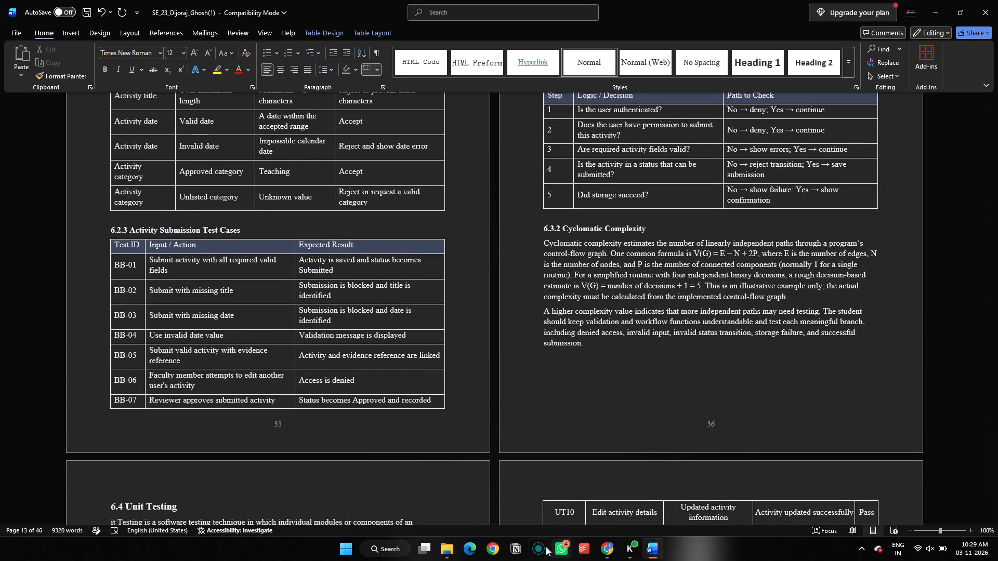
# Open the Business Correspondent Management Word report from the Downloads folder in File Explorer.
pyautogui.click(453, 556)
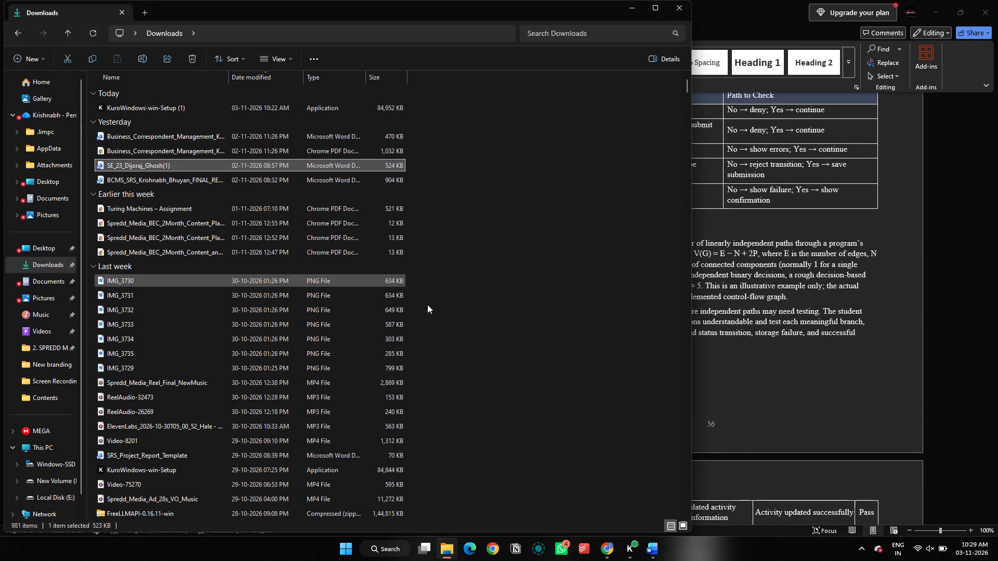
pyautogui.doubleClick(155, 131)
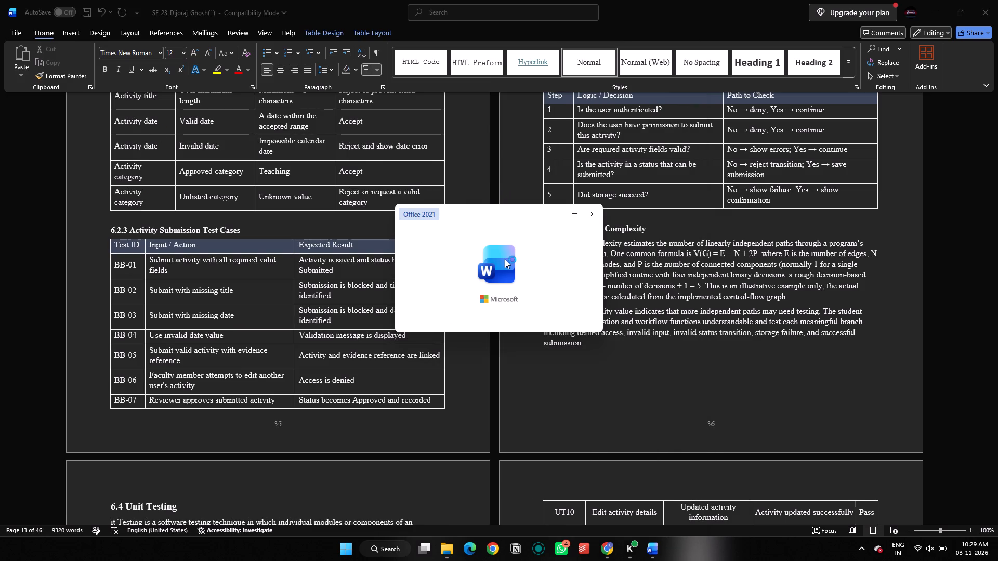
# Skim the Business Correspondent Management report from the front matter to Chapter 4, examining the requirements tables, data flow diagrams and data dictionary.
pyautogui.scroll(-20, 354, 260)
pyautogui.scroll(-5, 354, 260)
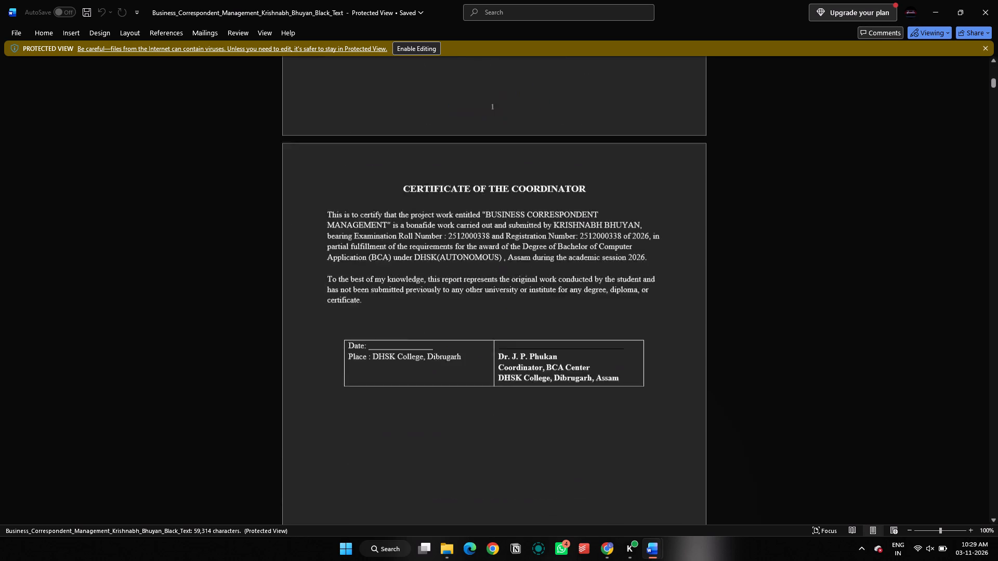
pyautogui.scroll(-20, 354, 260)
pyautogui.scroll(-20, 354, 260)
pyautogui.scroll(-20, 354, 260)
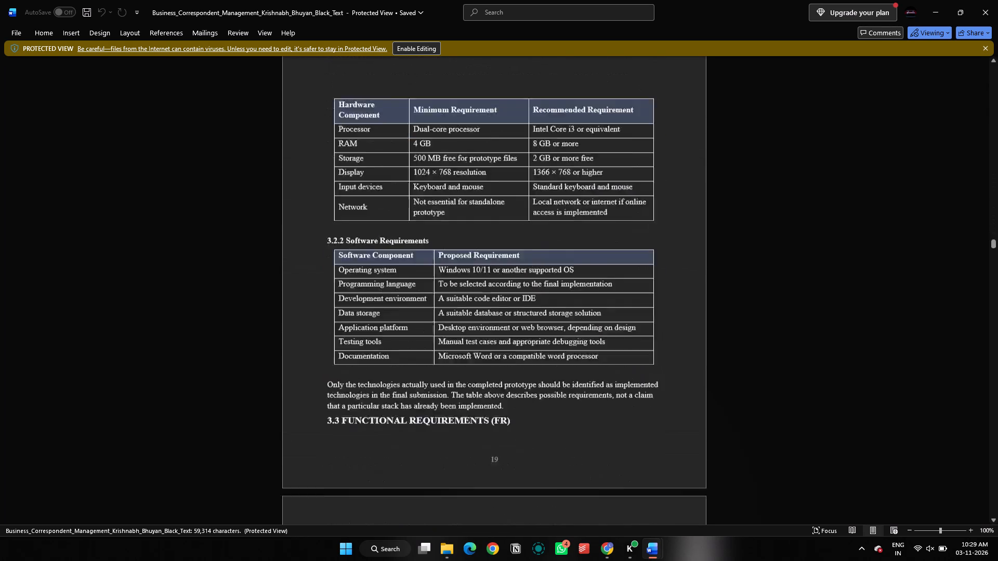
pyautogui.scroll(-20, 354, 260)
pyautogui.scroll(-20, 354, 260)
pyautogui.scroll(-20, 354, 260)
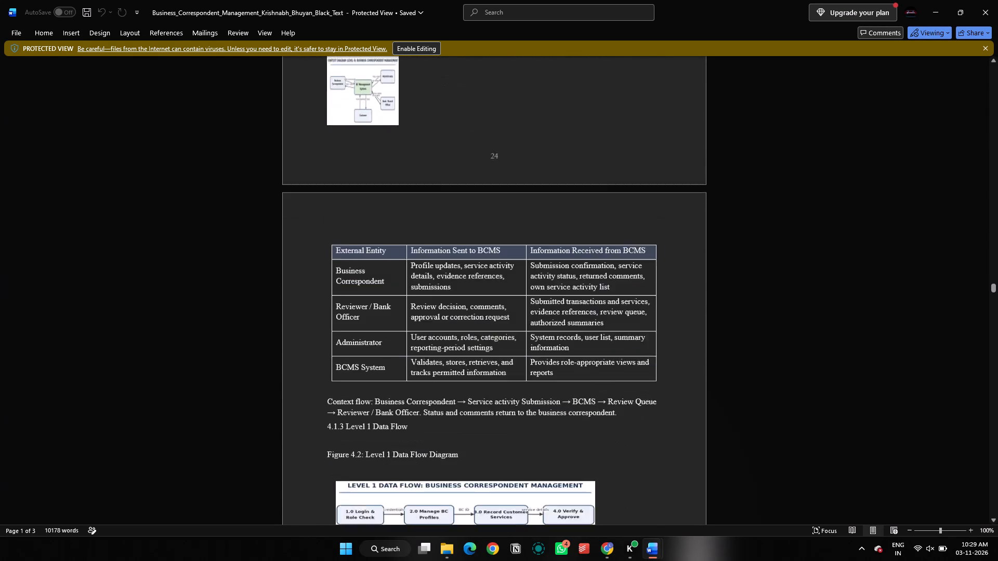
pyautogui.scroll(2, 354, 260)
pyautogui.scroll(-4, 354, 260)
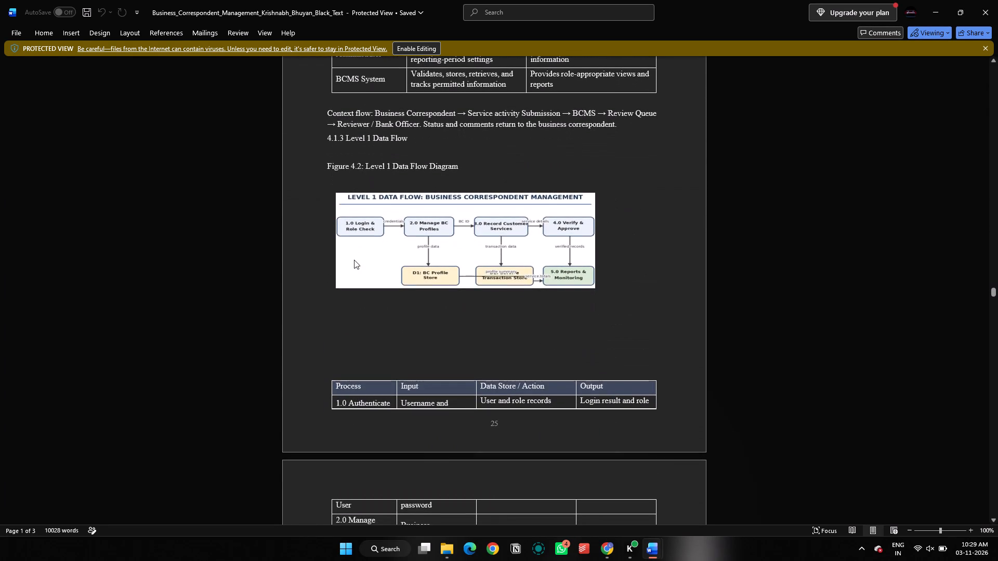
pyautogui.scroll(-16, 354, 260)
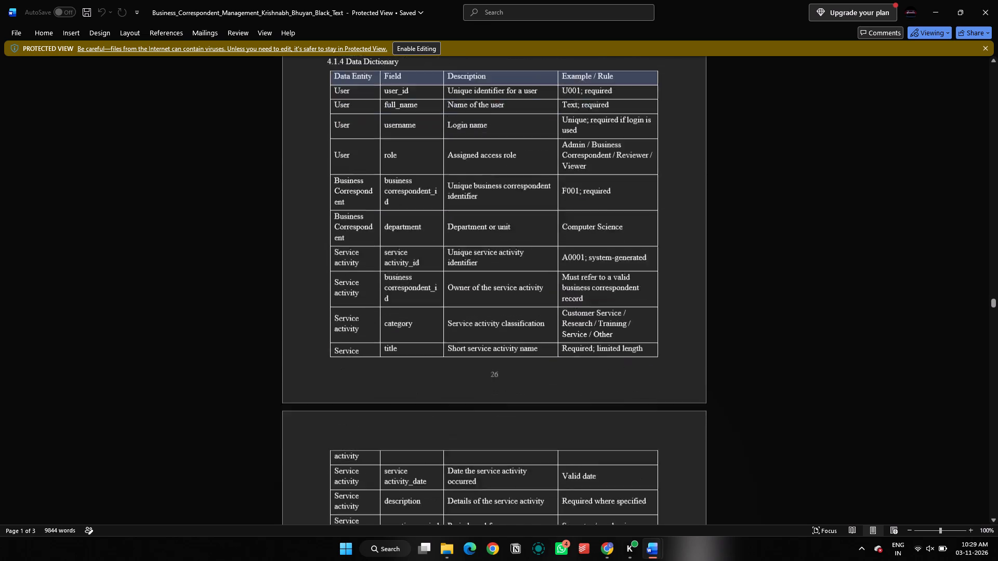
pyautogui.scroll(-7, 354, 260)
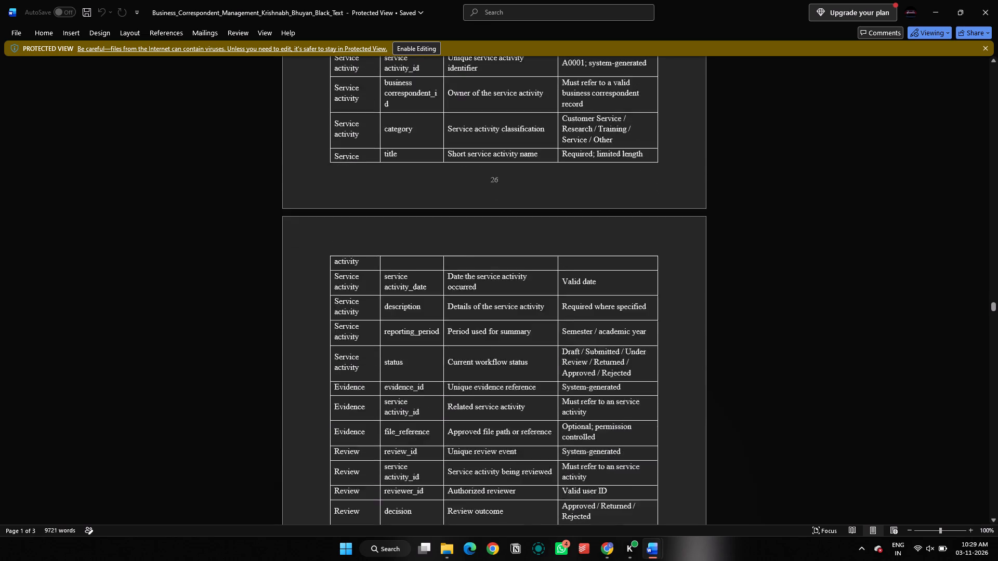
# Examine the report's Chapter 4 UML use case, class and sequence diagrams, their tables, and the user interface design principles.
pyautogui.scroll(-10, 354, 260)
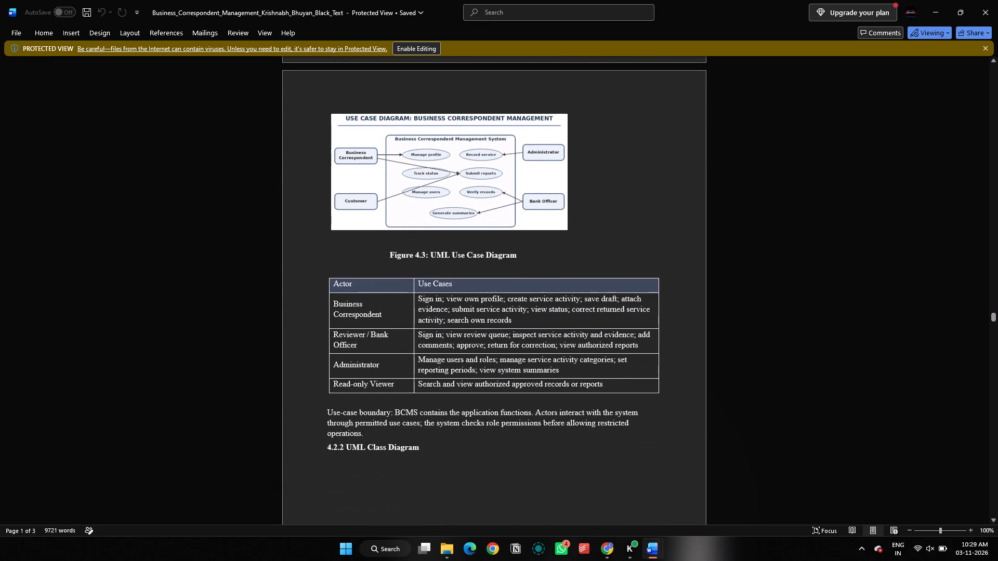
pyautogui.scroll(-4, 354, 260)
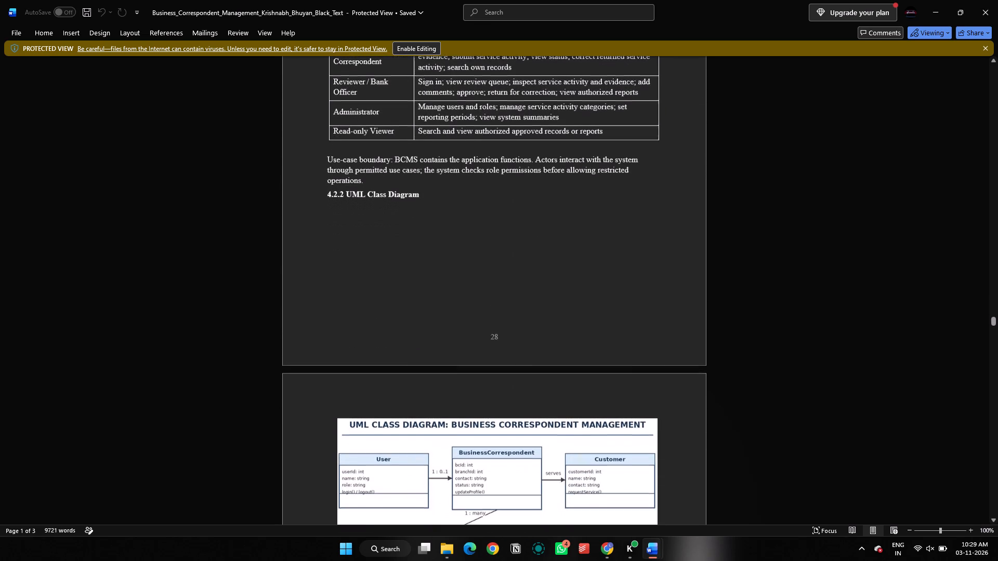
pyautogui.scroll(-10, 354, 260)
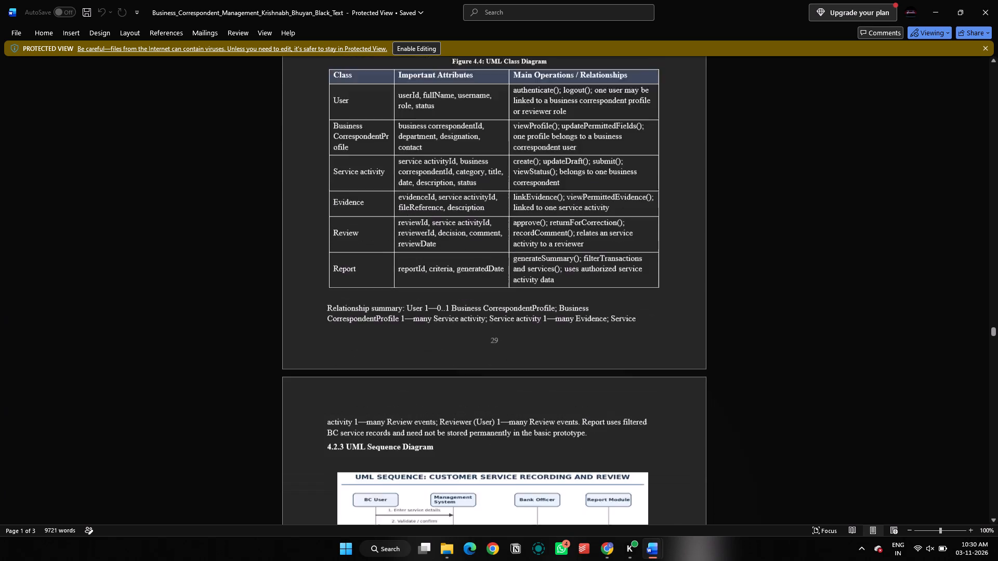
pyautogui.scroll(-15, 354, 260)
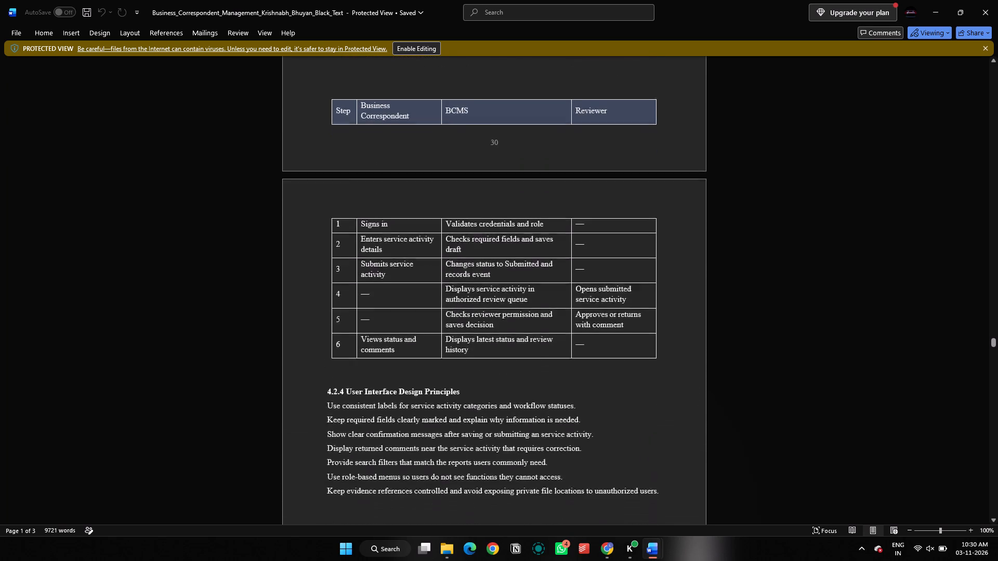
pyautogui.scroll(-1, 354, 260)
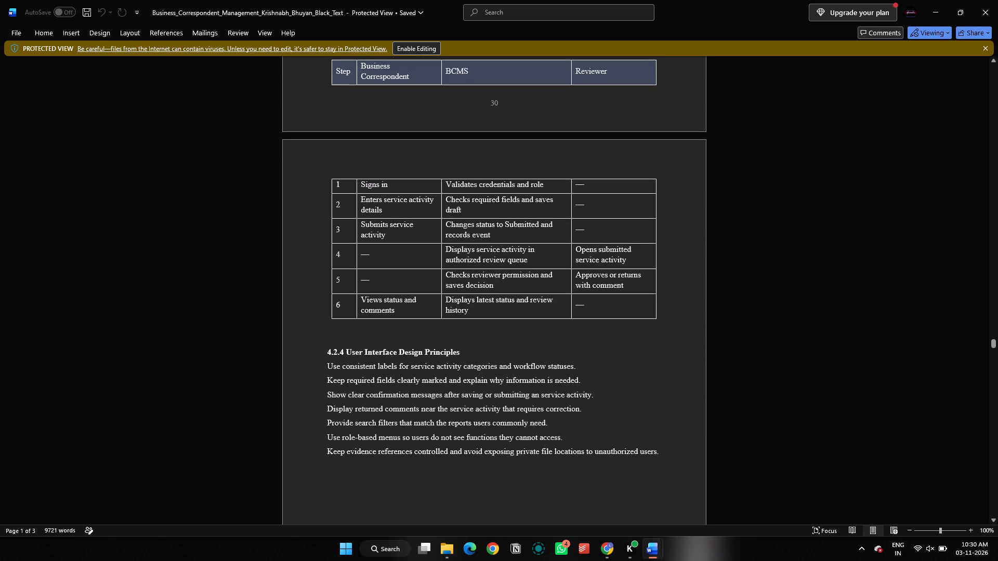
# Review Chapters 5 and 6 of the report, examining the coding standards, directory structure, and black box, white box, unit, integration and system testing pages.
pyautogui.scroll(-9, 354, 260)
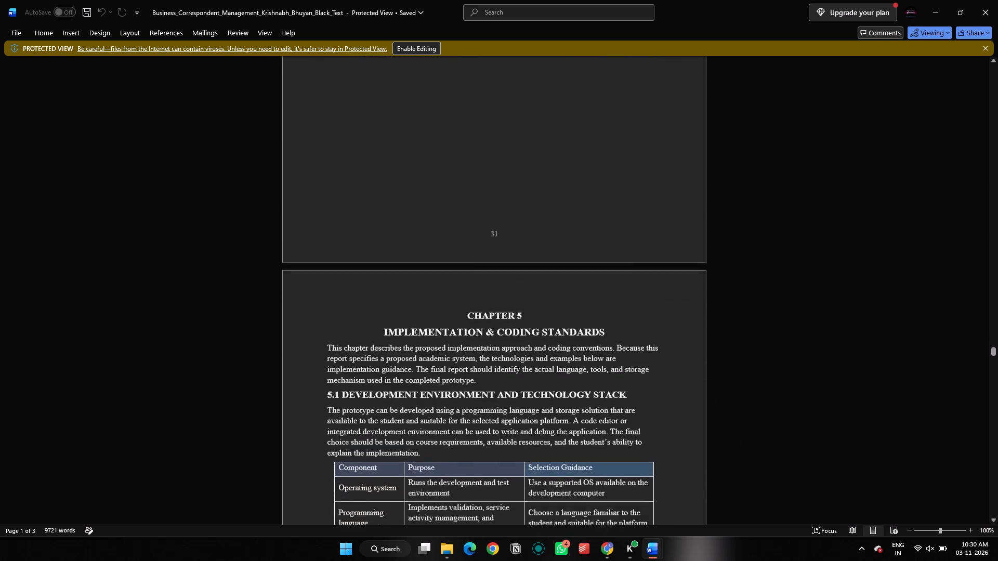
pyautogui.scroll(-14, 354, 260)
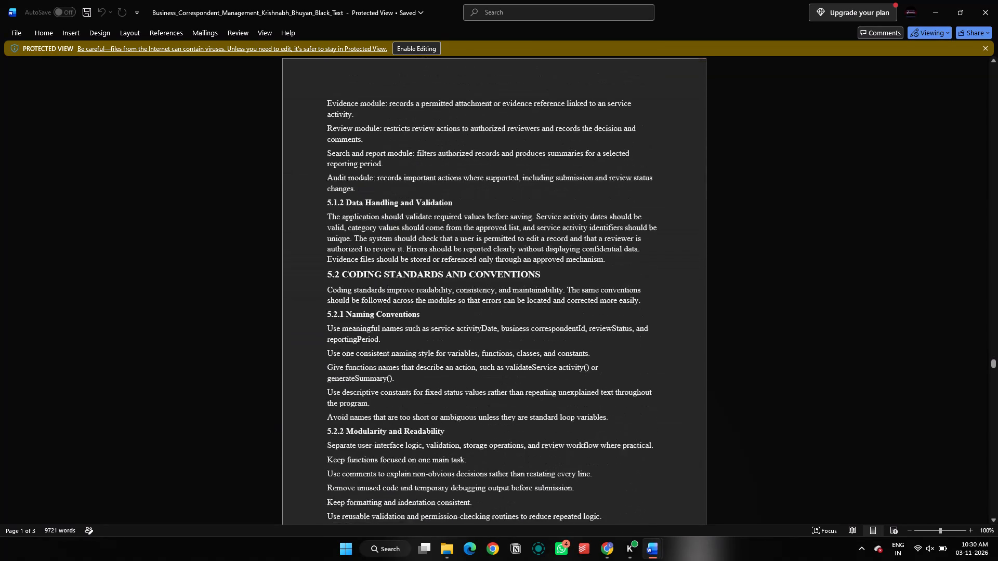
pyautogui.scroll(-18, 354, 260)
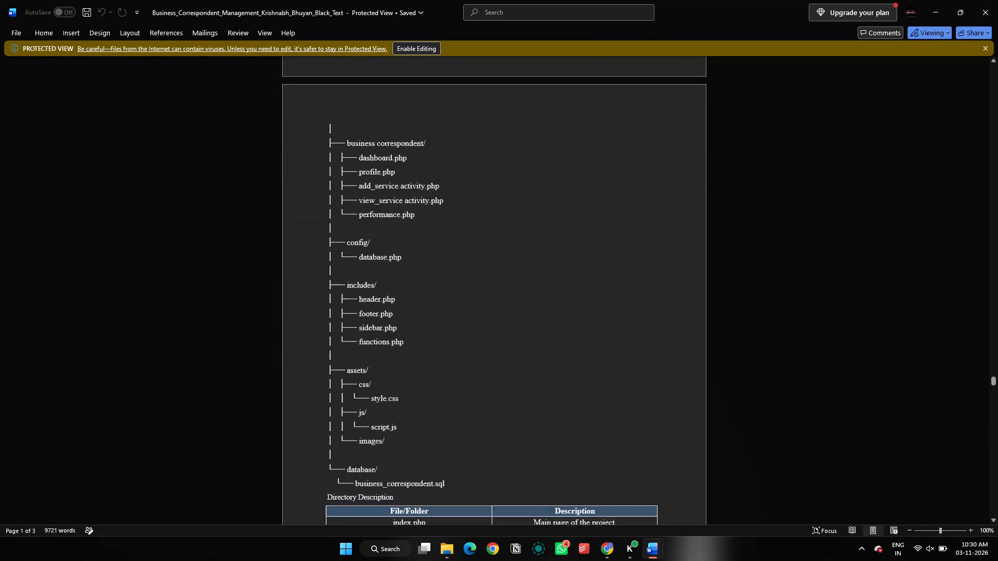
pyautogui.scroll(-14, 354, 260)
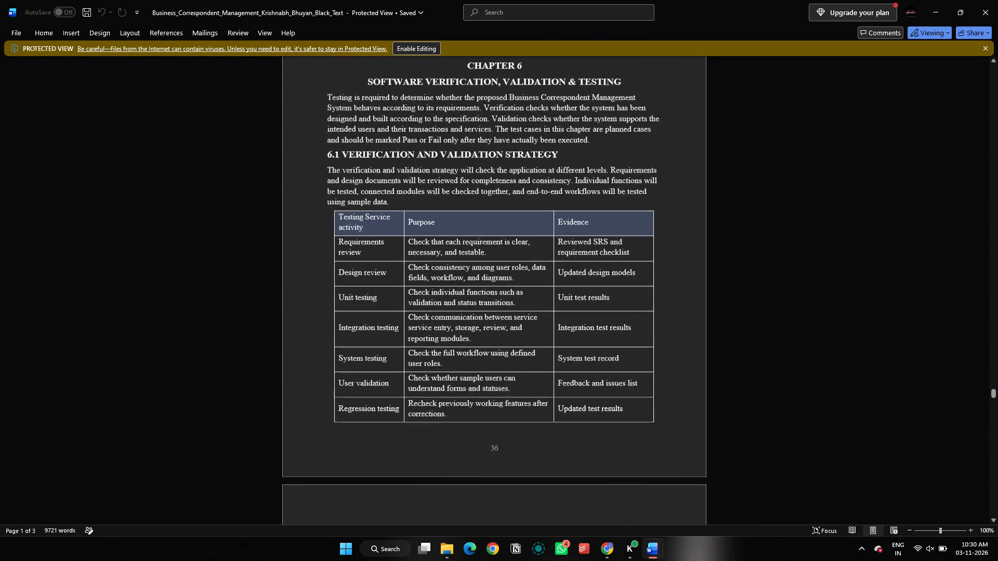
pyautogui.scroll(-14, 354, 260)
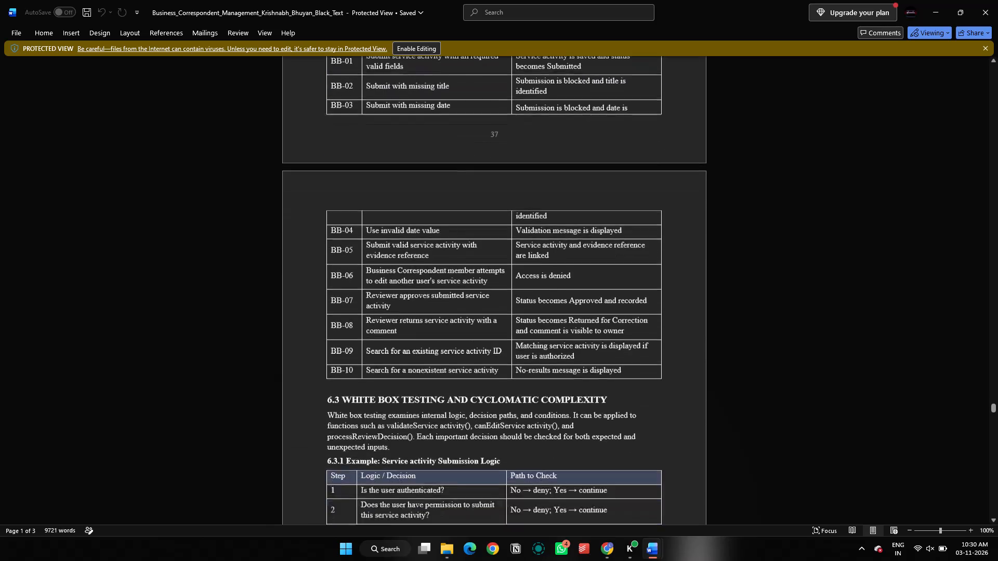
pyautogui.scroll(-13, 354, 260)
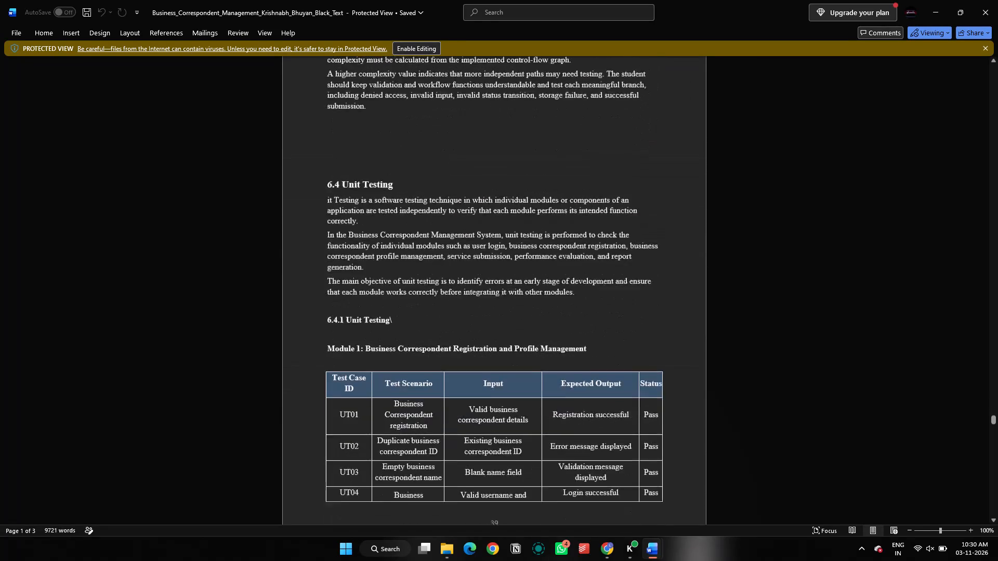
pyautogui.scroll(-11, 354, 260)
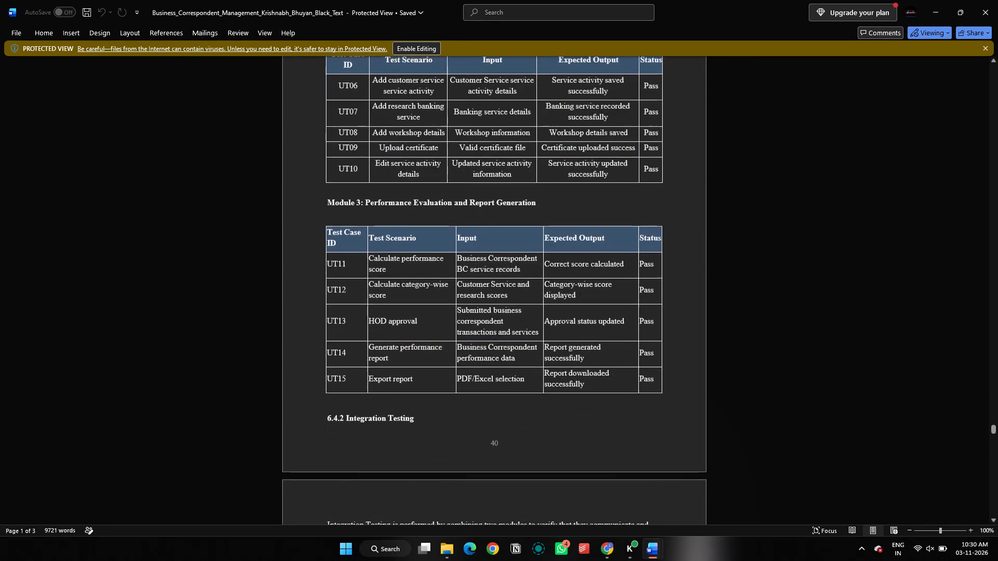
pyautogui.scroll(-10, 354, 260)
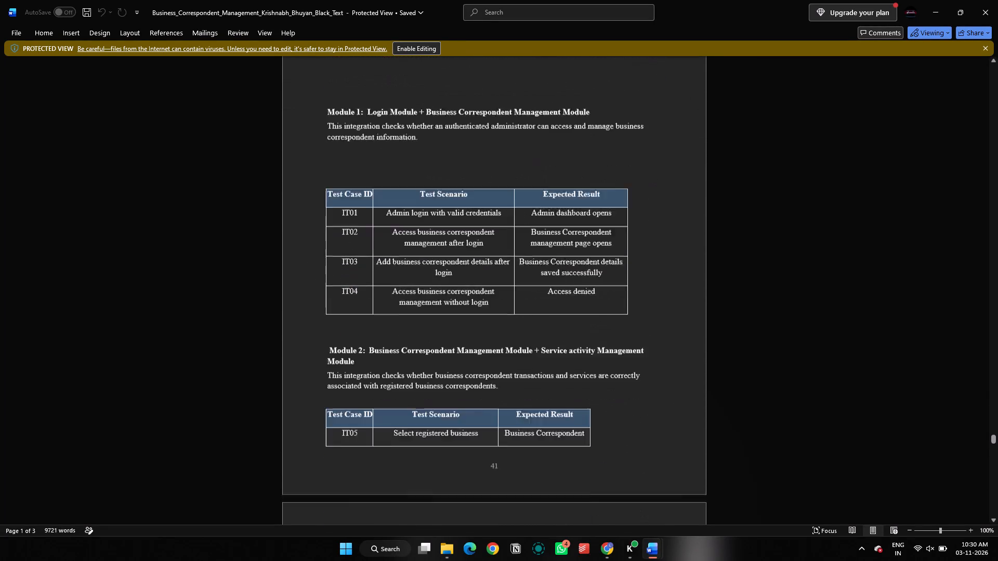
pyautogui.scroll(-12, 354, 260)
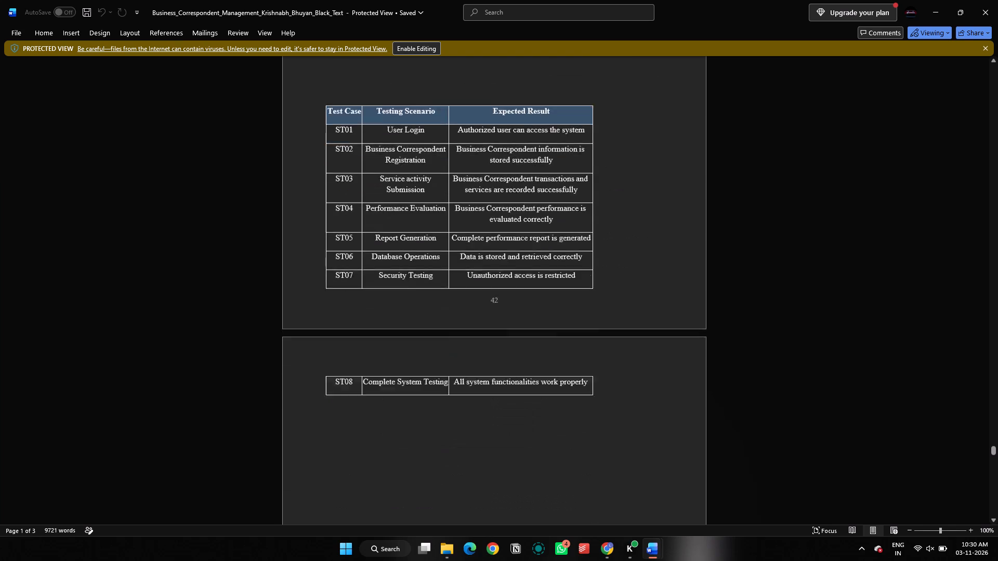
# Examine the end of the system testing table and the opening of Chapter 7, Software Reliability & Maintenance, in the Business Correspondent Management report.
pyautogui.scroll(-12, 354, 260)
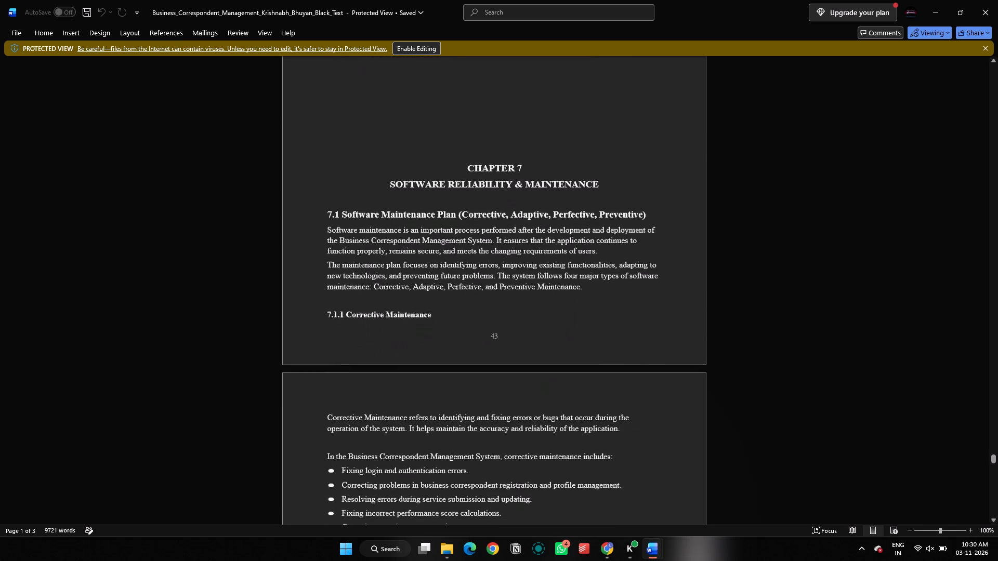
pyautogui.scroll(6, 354, 260)
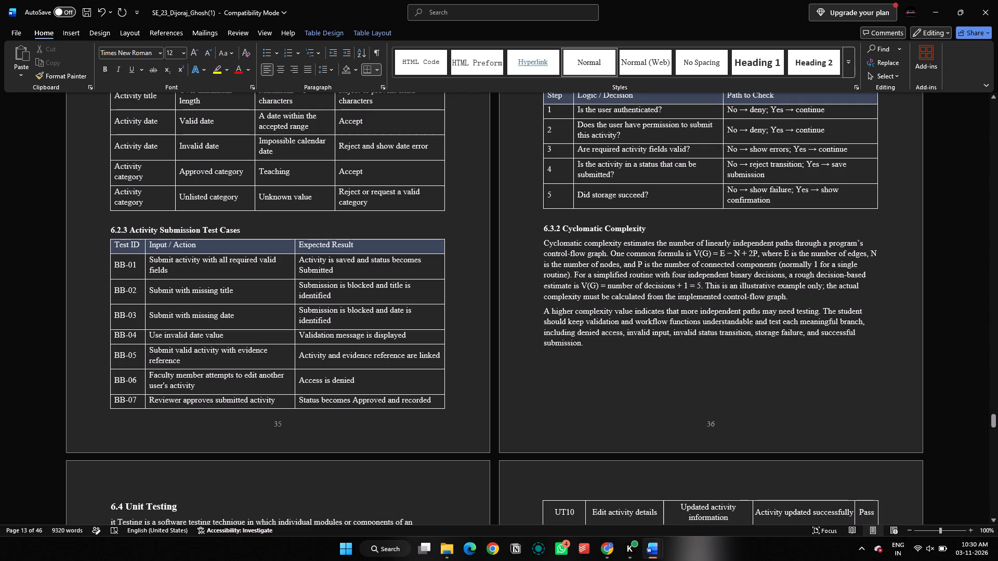
# Switch to the Faculty Activity Performance Tracking System report and examine its Chapter 6 activity submission, cyclomatic complexity and unit testing sections.
pyautogui.scroll(-1, 494, 399)
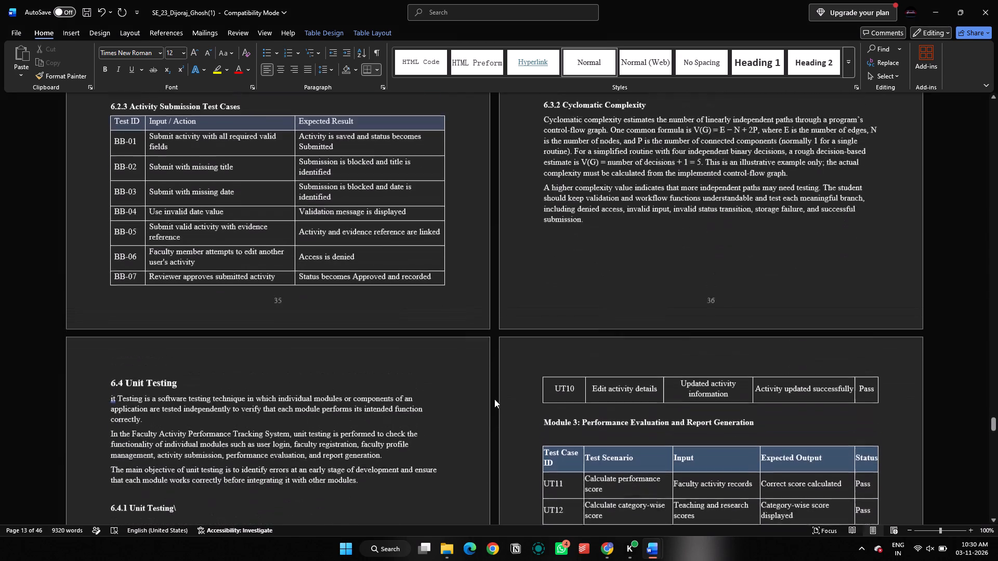
pyautogui.scroll(-1, 494, 399)
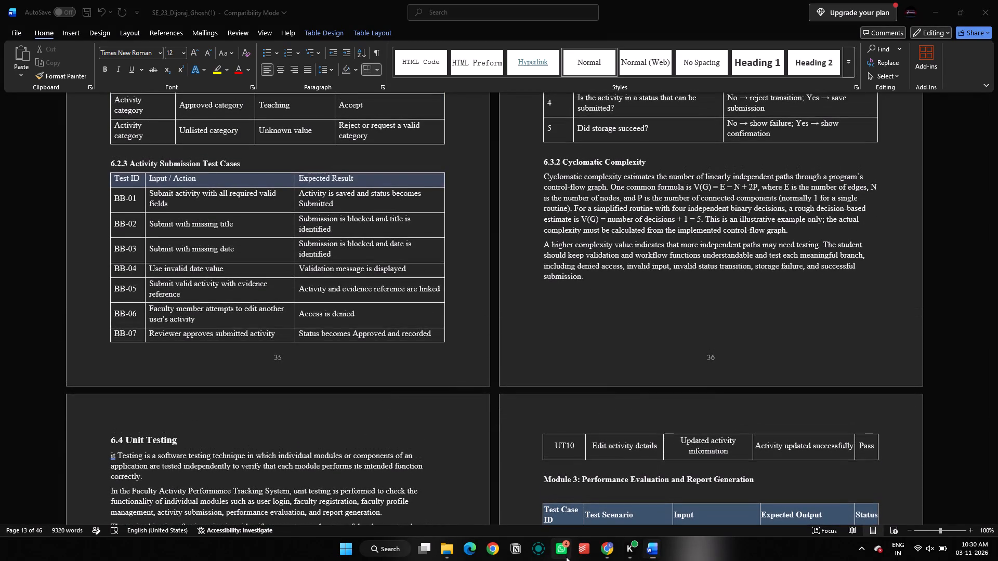
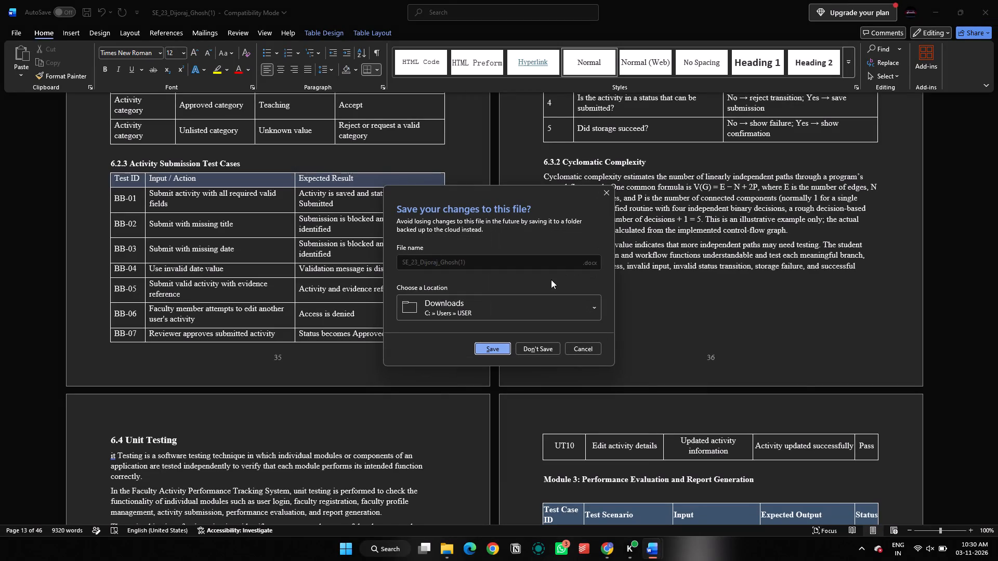
# Close the Faculty Activity Performance Tracking System report without saving its changes, and close the Business Correspondent Management report.
pyautogui.click(532, 353)
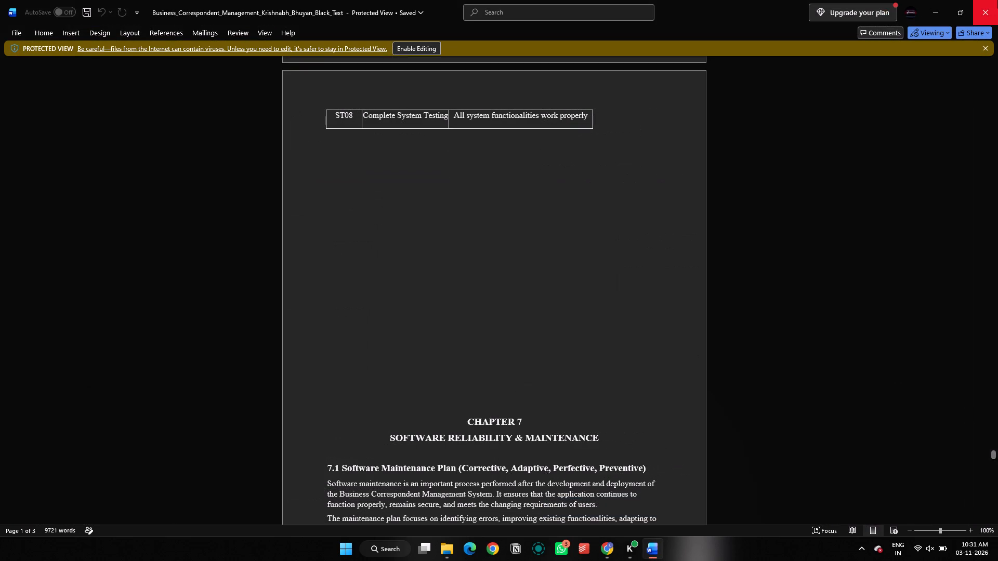
pyautogui.click(997, 0)
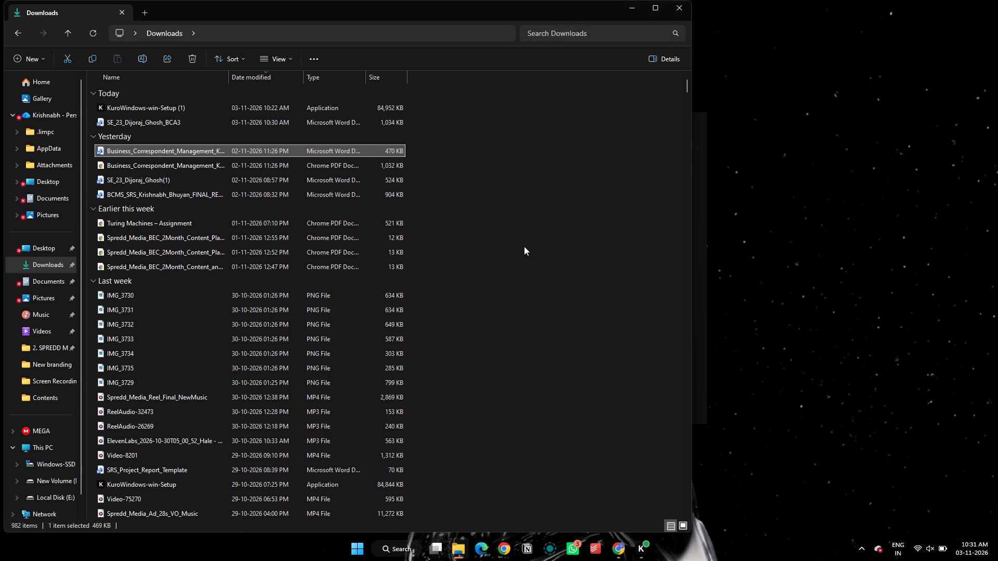
# Minimize the File Explorer window showing the Downloads folder to reveal the desktop.
pyautogui.click(629, 9)
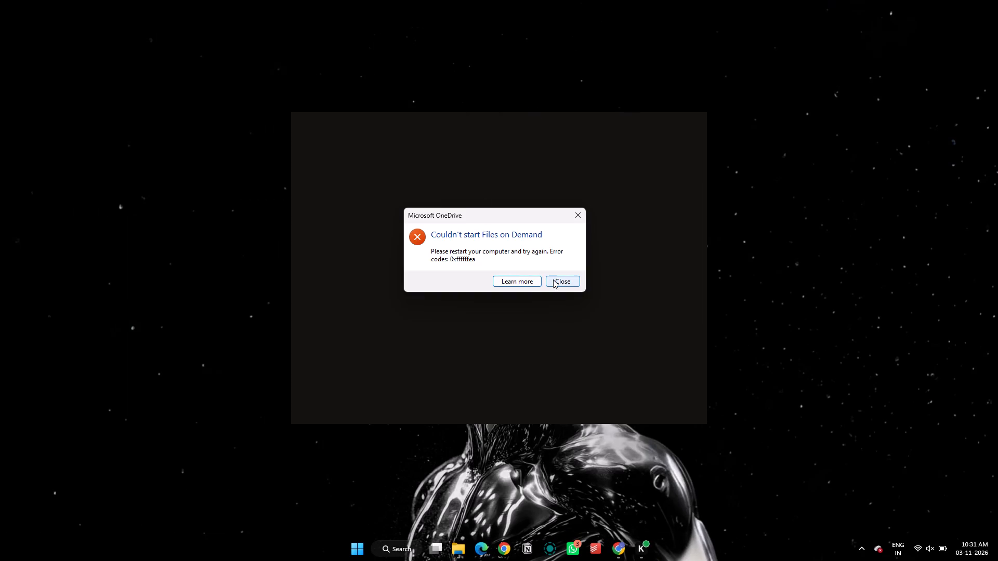
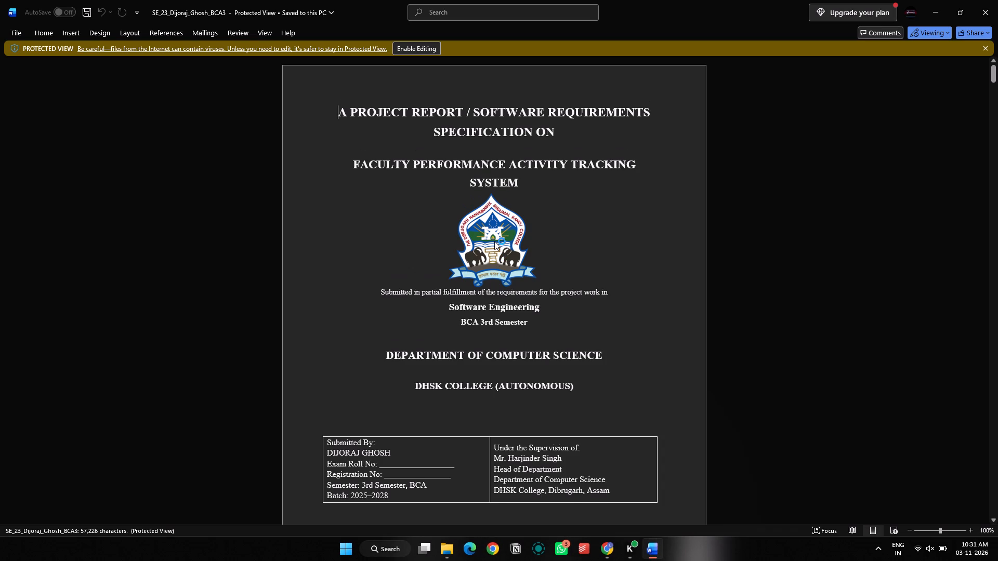
# Enable editing for the protected Faculty Performance Activity Tracking System report.
pyautogui.click(422, 46)
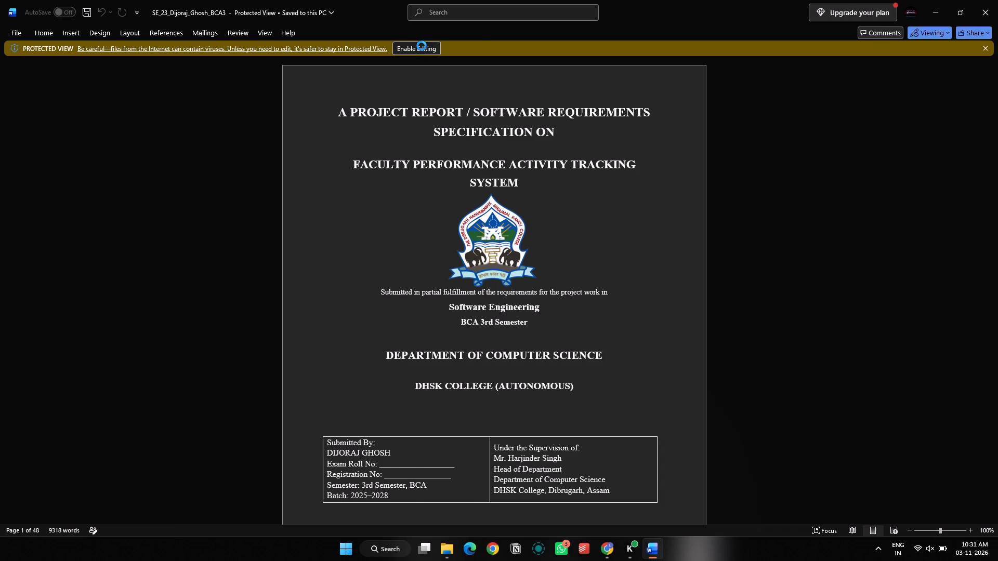
# Look through the report's chapters as far as the white box testing section and its control flow diagram in Chapter 6.
pyautogui.scroll(-2, 631, 258)
pyautogui.scroll(3, 631, 258)
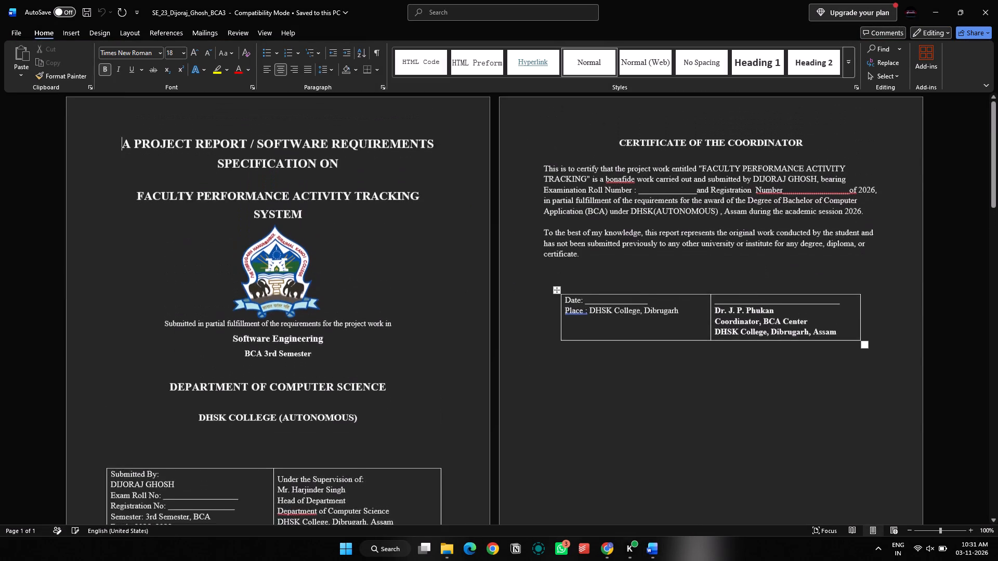
pyautogui.scroll(-10, 631, 258)
pyautogui.scroll(-20, 631, 258)
pyautogui.scroll(-10, 631, 258)
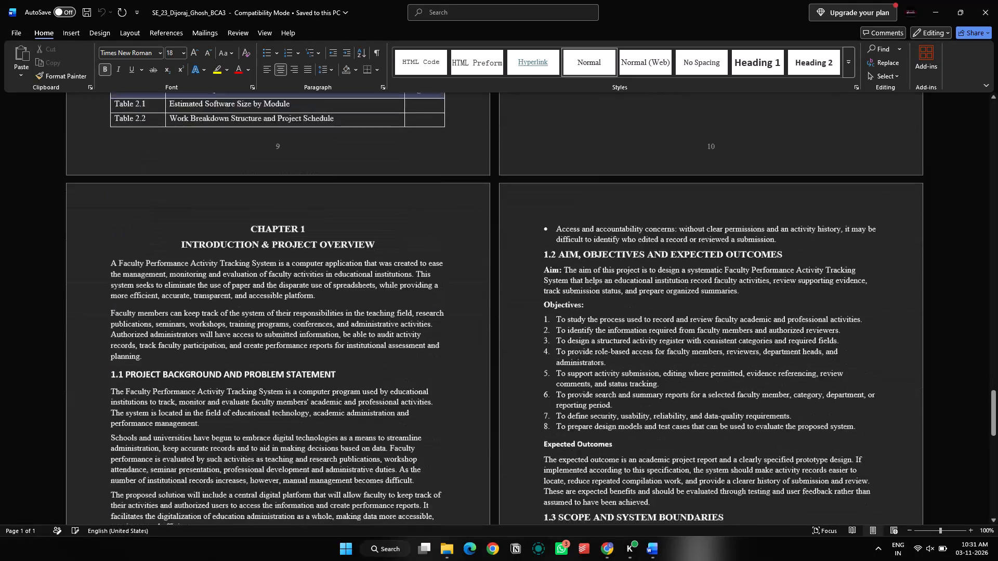
pyautogui.scroll(-20, 631, 258)
pyautogui.scroll(3, 631, 258)
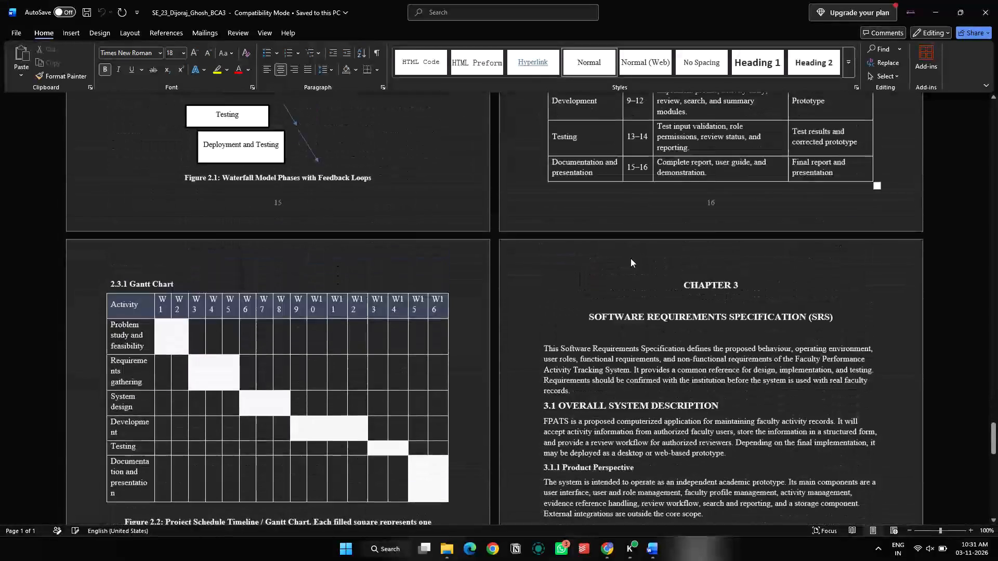
pyautogui.scroll(-20, 631, 258)
pyautogui.scroll(-10, 631, 258)
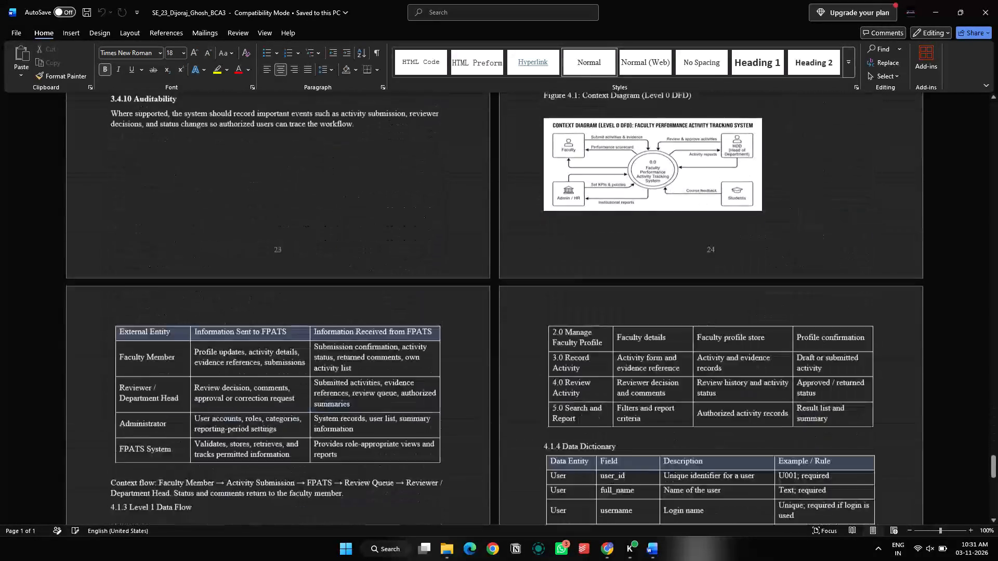
pyautogui.scroll(-20, 631, 258)
pyautogui.scroll(-5, 631, 258)
pyautogui.scroll(2, 631, 258)
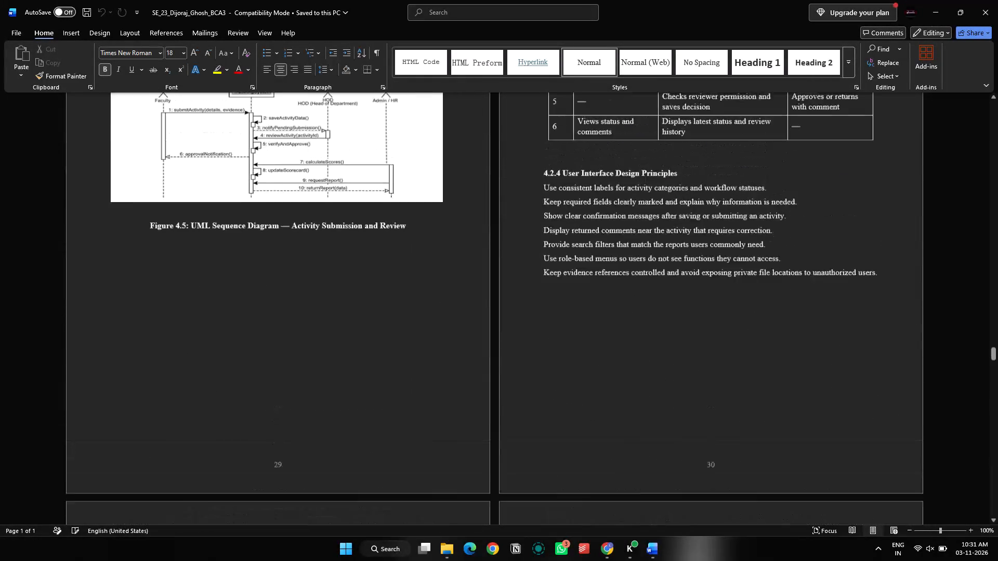
pyautogui.scroll(2, 631, 258)
pyautogui.scroll(-4, 631, 258)
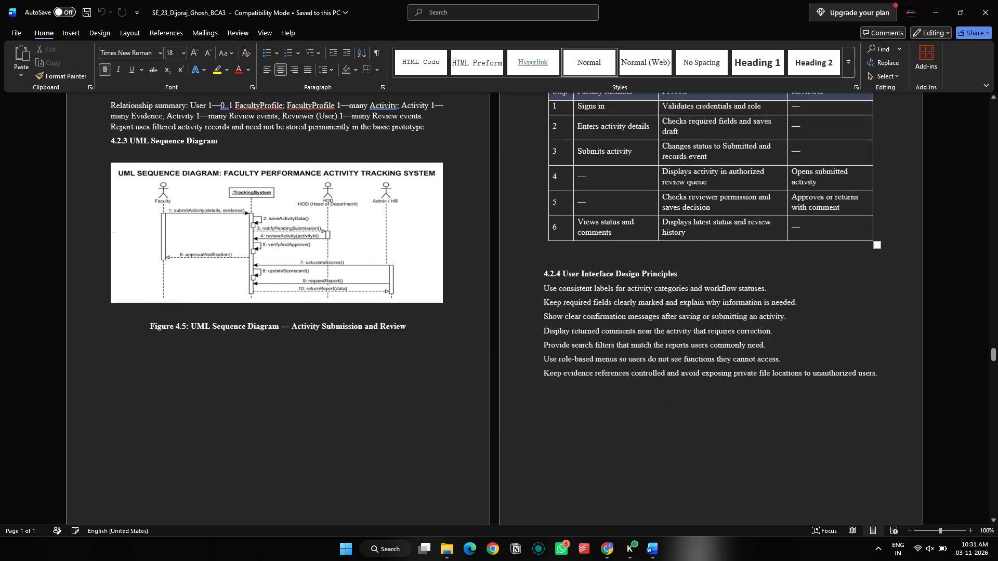
pyautogui.scroll(-17, 631, 258)
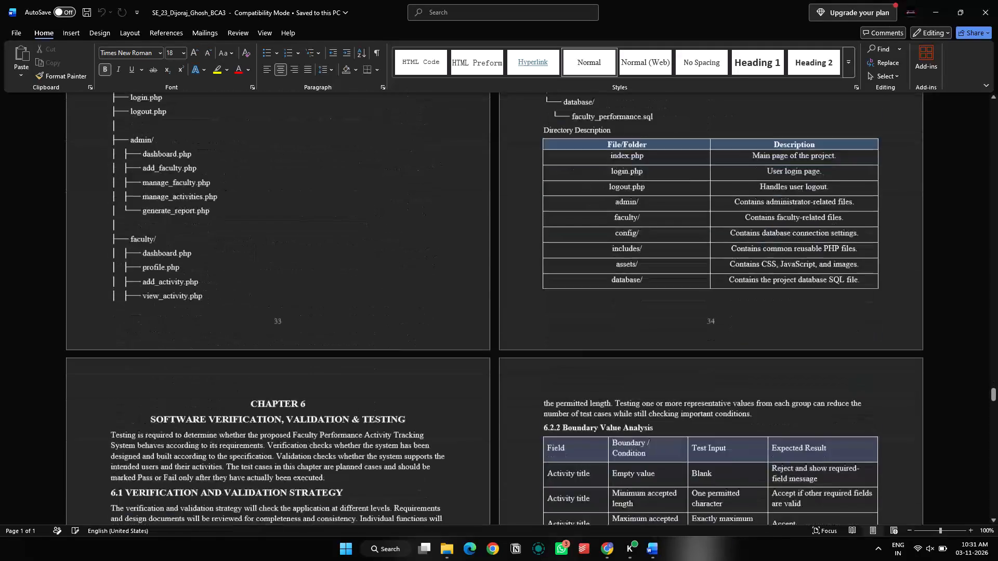
pyautogui.scroll(-12, 631, 258)
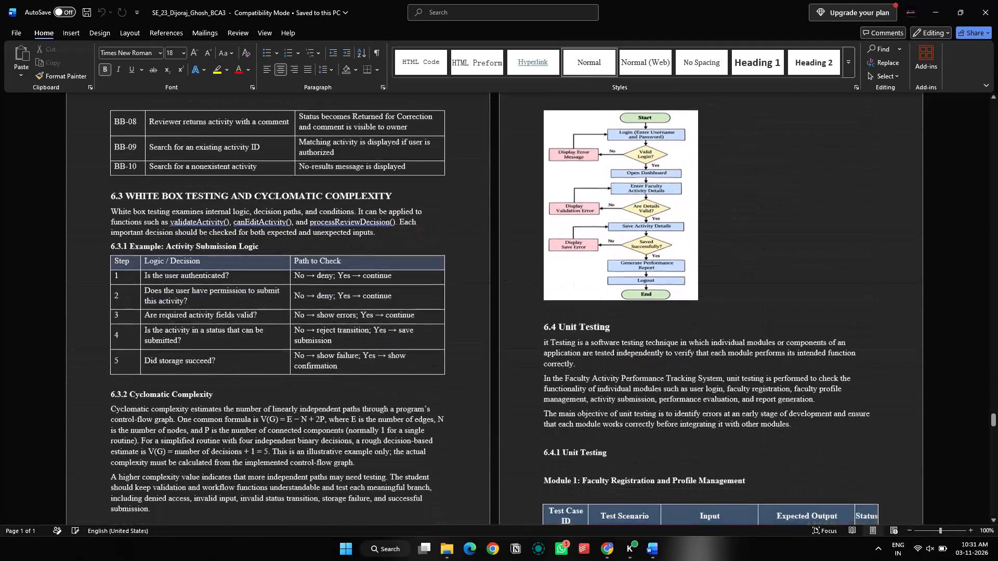
pyautogui.scroll(1, 631, 258)
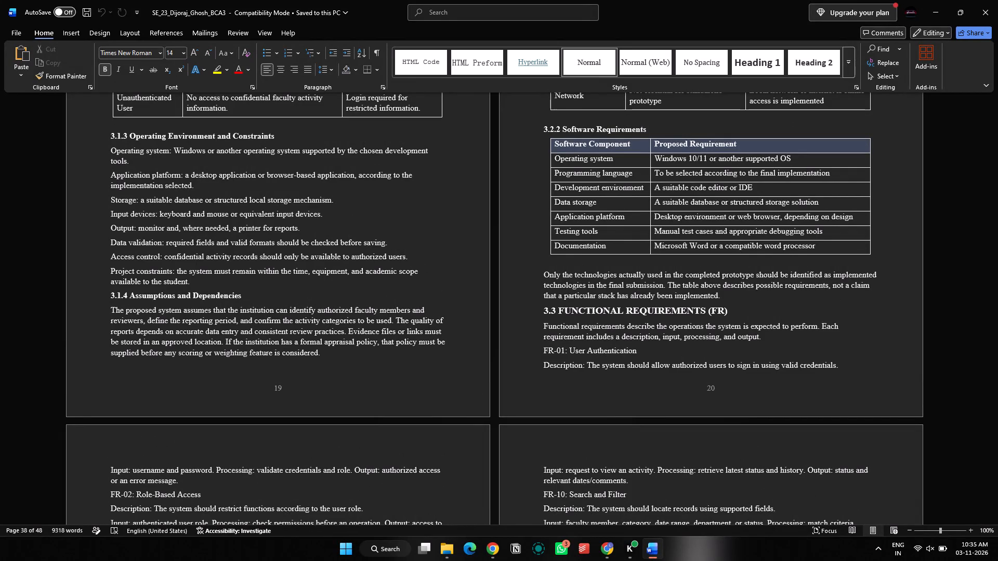
pyautogui.scroll(12, 931, 258)
pyautogui.scroll(-2, 931, 258)
pyautogui.scroll(20, 931, 258)
pyautogui.scroll(4, 931, 258)
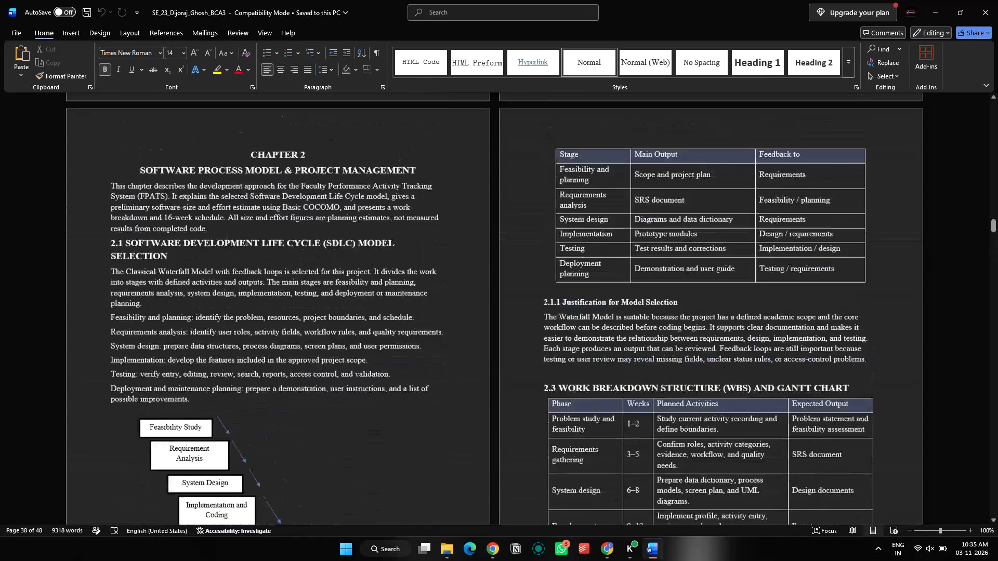
pyautogui.scroll(20, 931, 258)
pyautogui.scroll(10, 931, 258)
pyautogui.scroll(-20, 931, 258)
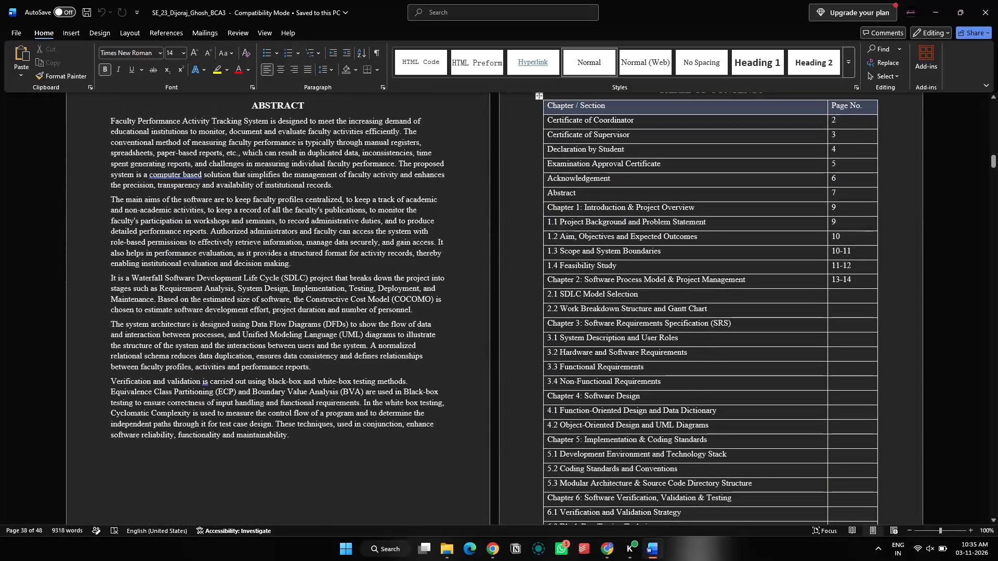
pyautogui.click(846, 298)
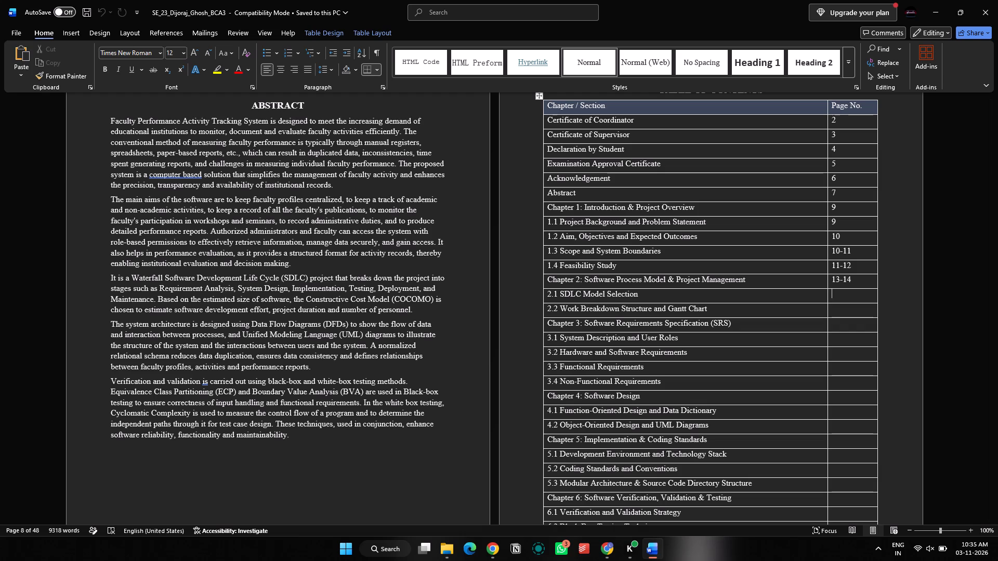
pyautogui.write('15-')
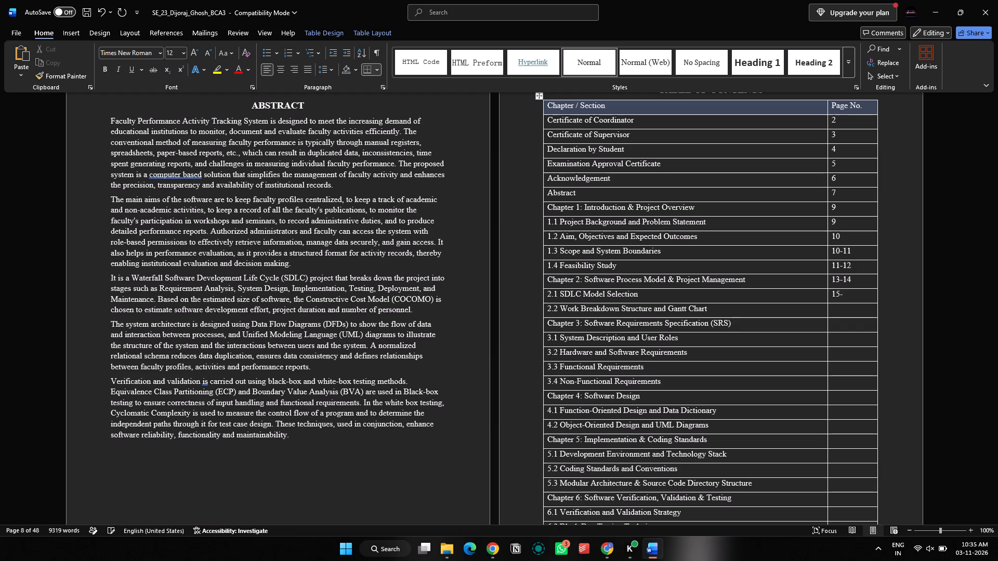
pyautogui.write('16')
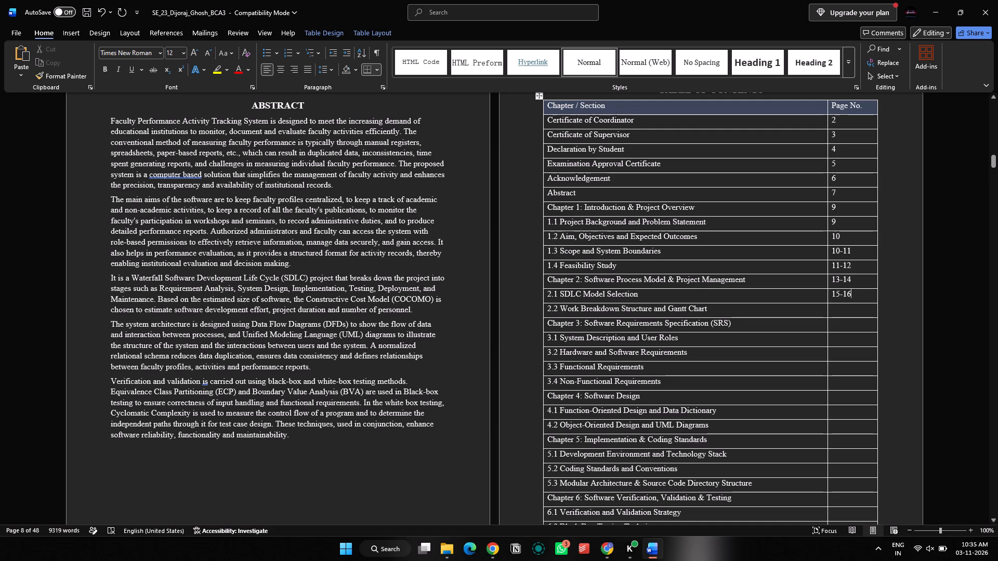
pyautogui.click(846, 312)
pyautogui.write('16-')
pyautogui.write('17')
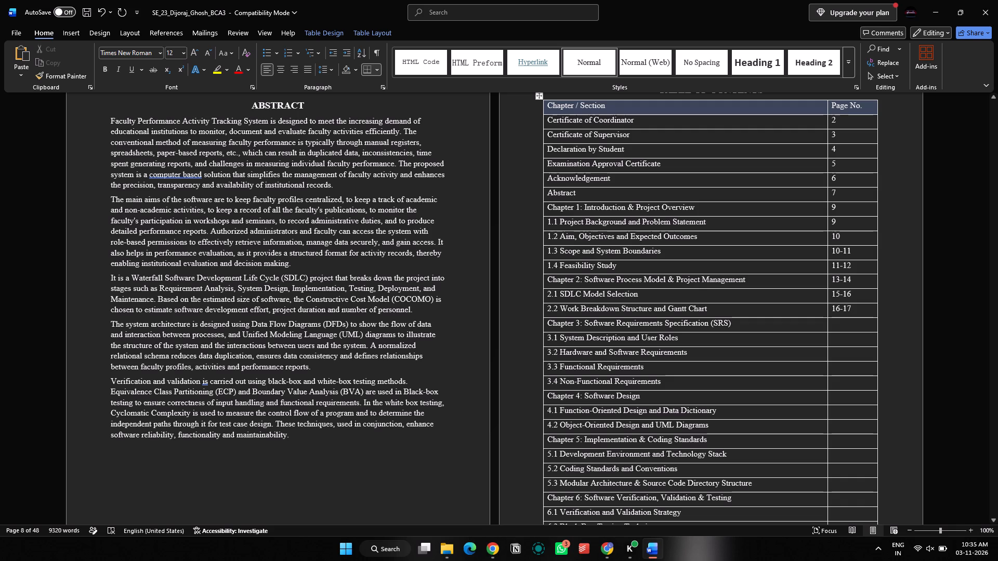
# Enter page numbers 18-24 for Chapter 3: Software Requirements Specification and 18-19 for 3.1 System Description and User Roles.
pyautogui.click(855, 328)
pyautogui.write('18-')
pyautogui.write('24')
pyautogui.press('Down')
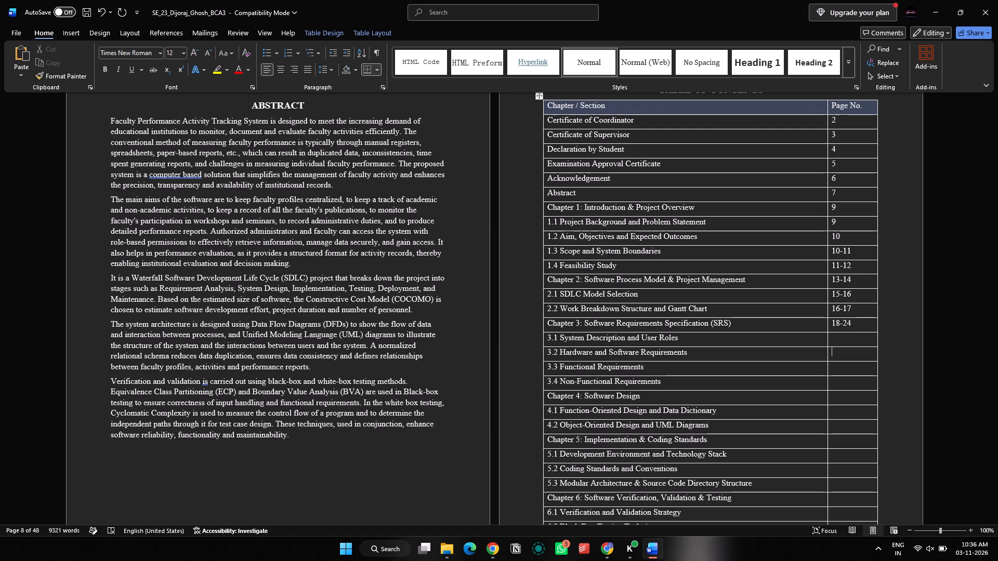
pyautogui.press('Up')
pyautogui.write('18')
pyautogui.write('-19')
# Enter page number 20 for 3.2 Hardware and Software Requirements in the table of contents.
pyautogui.press('Down')
pyautogui.press('Down')
pyautogui.press('Down')
pyautogui.press('Down')
pyautogui.press('Up')
pyautogui.press('Up')
pyautogui.press('Up')
pyautogui.write('20')
# Enter page numbers 21-22 for 3.3 Functional Requirements in the table of contents.
pyautogui.press('Down')
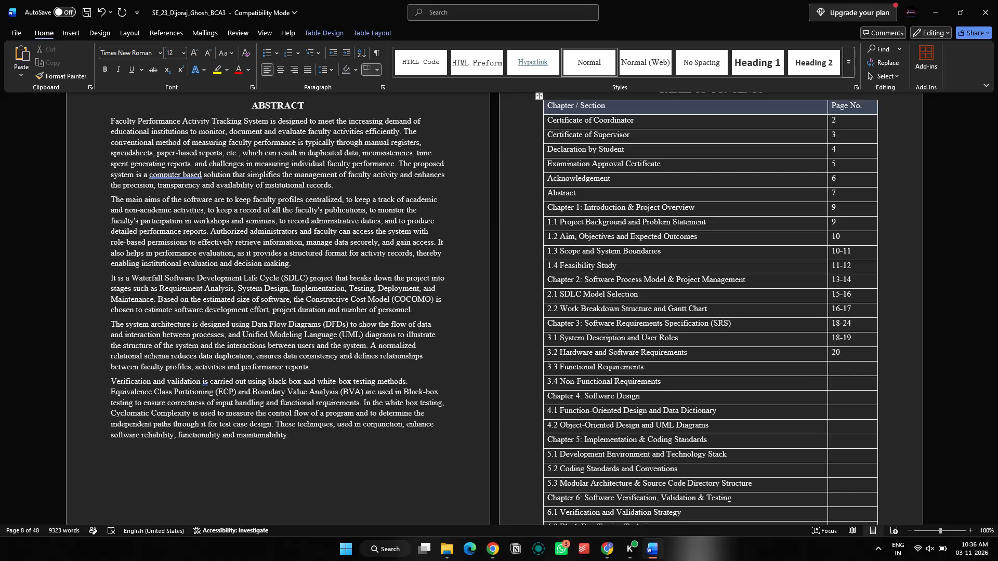
pyautogui.write('21-')
pyautogui.write('24')
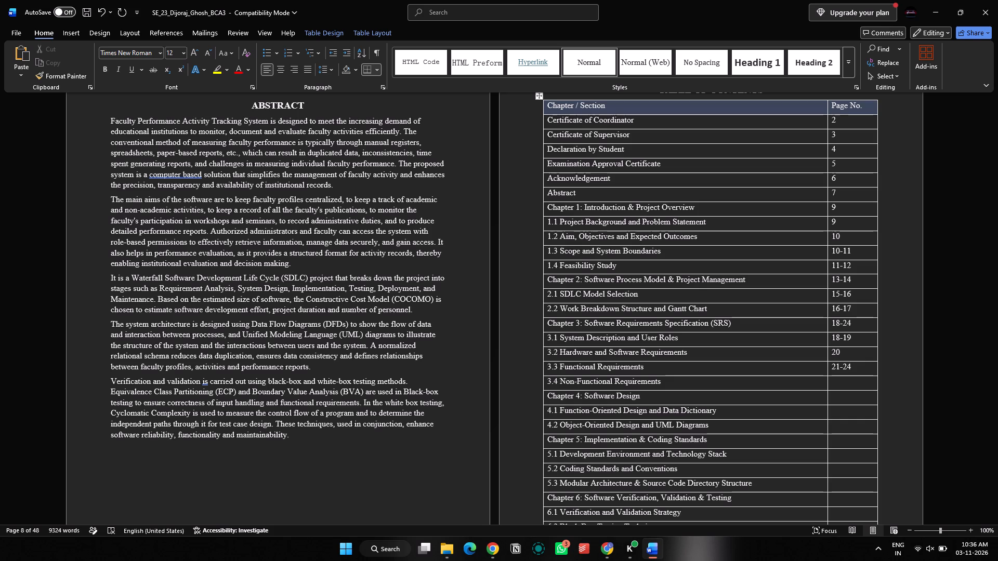
pyautogui.press('Down')
pyautogui.press('Up')
pyautogui.press('BackSpace')
pyautogui.press('2')
pyautogui.press('Down')
# Enter page numbers 22-24 for 3.4 Non-Functional Requirements and 25-32 for Chapter 4: Software Design in the table of contents.
pyautogui.write('22-24')
pyautogui.press('Down')
pyautogui.scroll(-2, 824, 322)
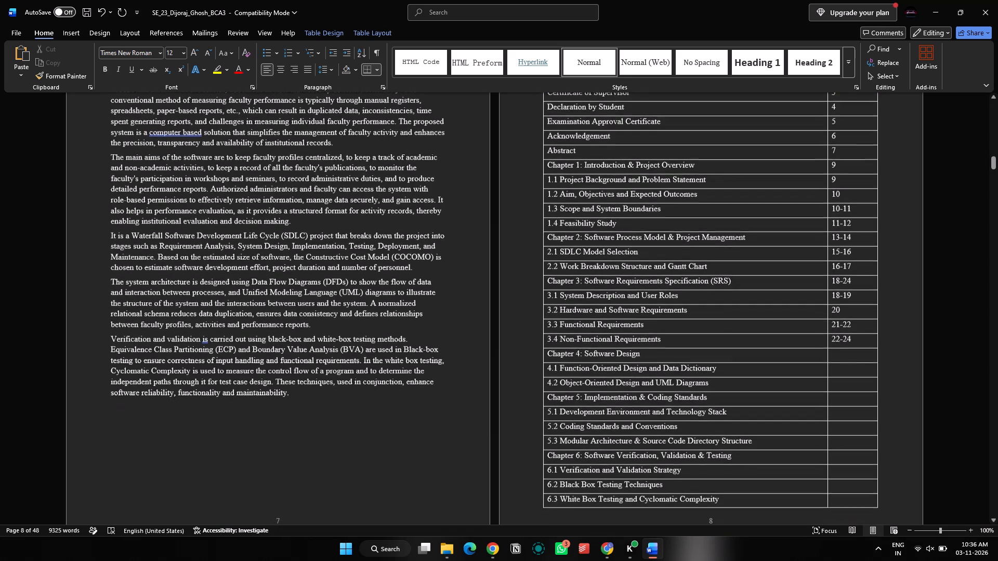
pyautogui.scroll(-1, 824, 322)
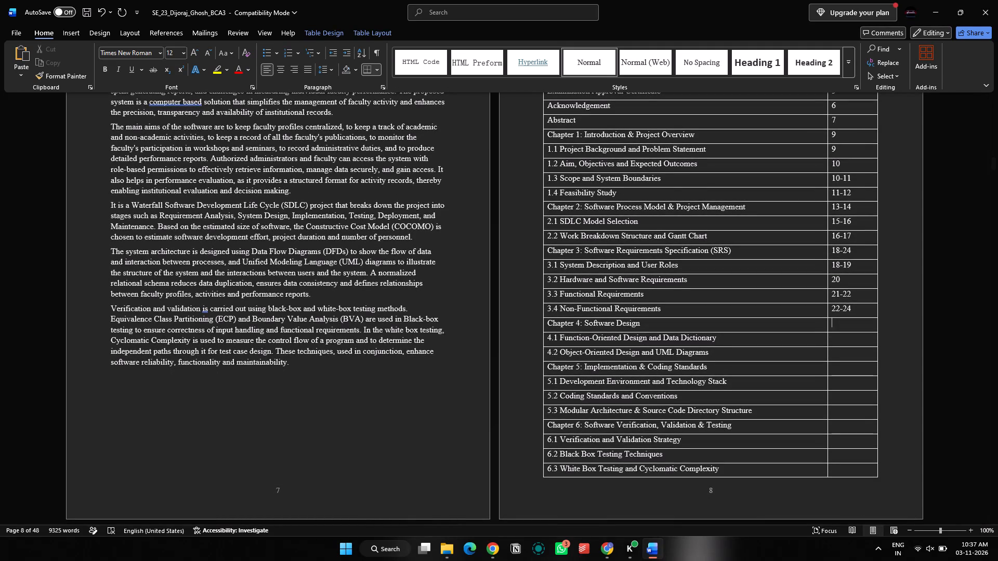
pyautogui.write('25-32')
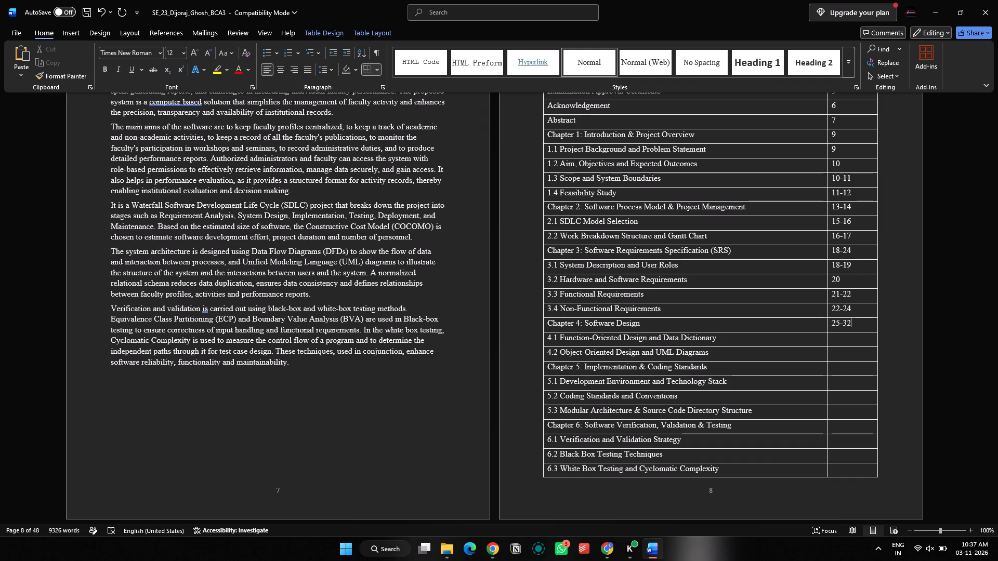
pyautogui.press('Down')
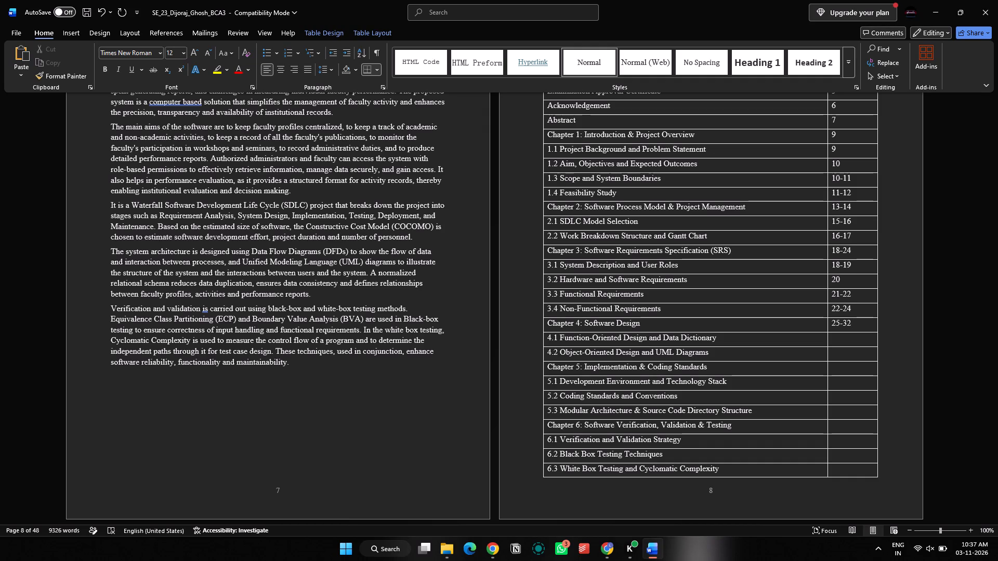
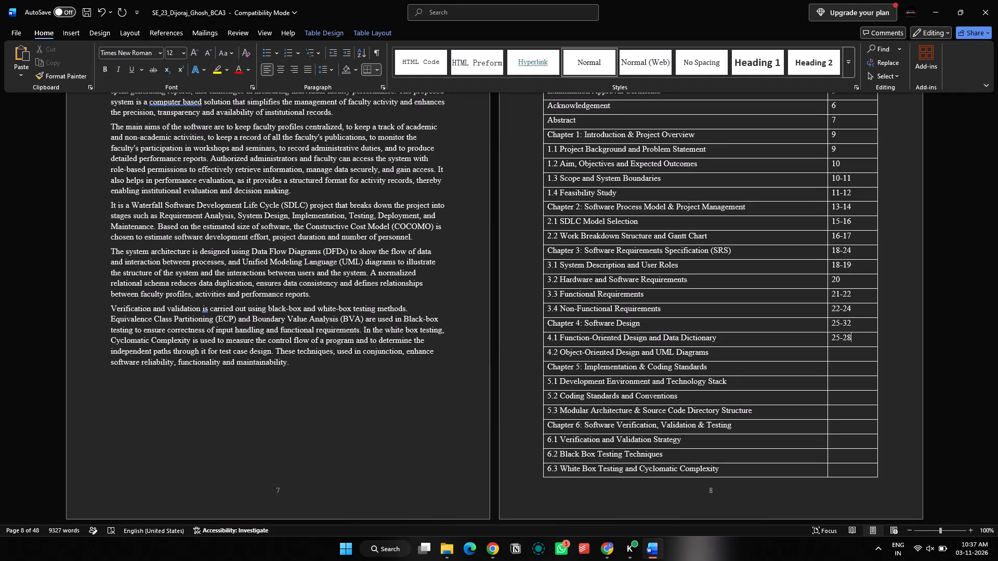
# Enter page numbers 28-32 for 4.2 Object-Oriented Design and UML Diagrams in the table of contents.
pyautogui.press('Down')
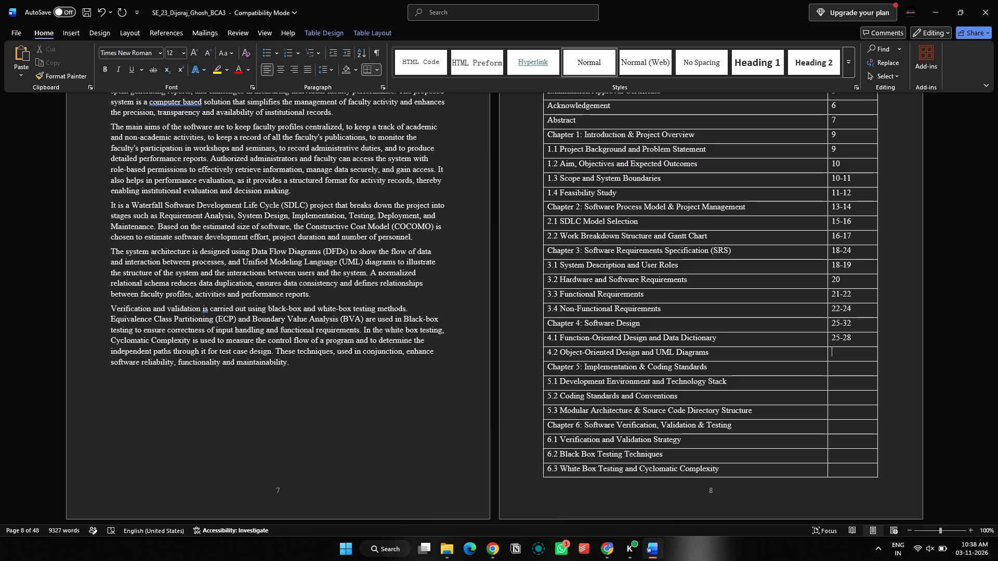
pyautogui.write('28-')
pyautogui.write('32-')
pyautogui.press('BackSpace')
pyautogui.press('Down')
pyautogui.press('Up')
pyautogui.press('BackSpace')
pyautogui.press('1')
pyautogui.press('BackSpace')
pyautogui.press('2')
# Enter page numbers 33-37 for Chapter 5: Implementation & Coding Standards and 33-34 for 5.1 Development Environment and Technology Stack.
pyautogui.press('Down')
pyautogui.write('33-')
pyautogui.write('37')
pyautogui.press('Down')
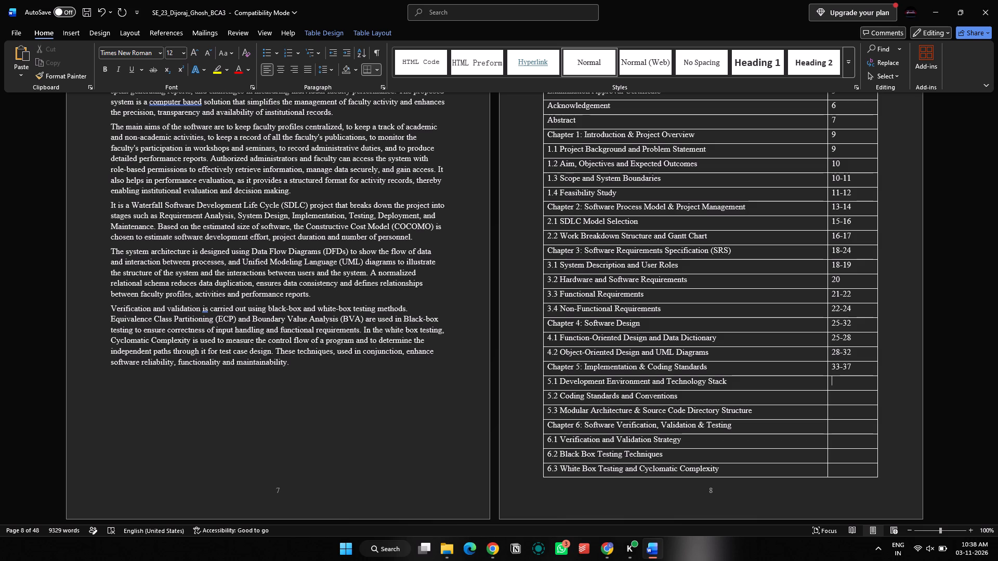
pyautogui.write('33')
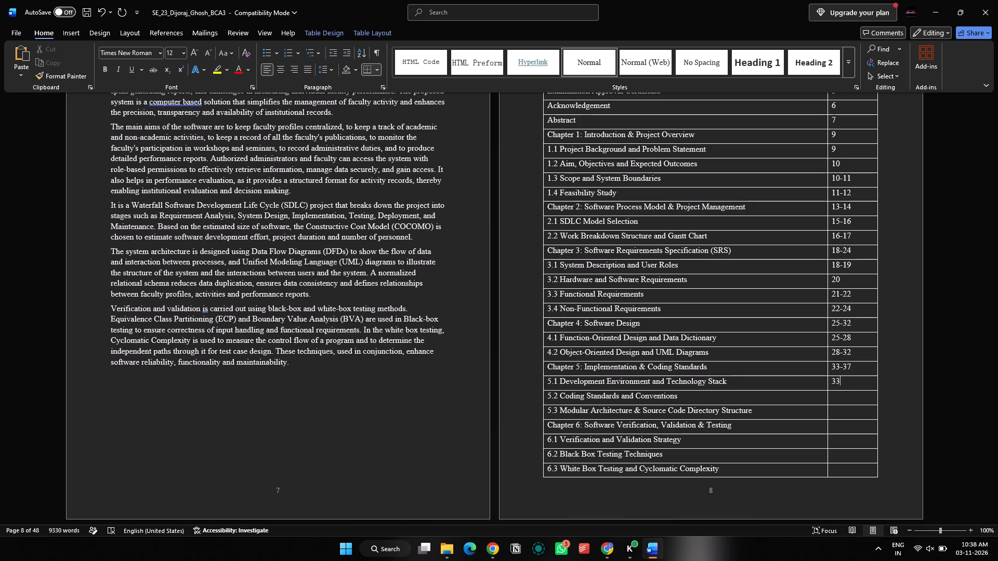
pyautogui.write('-34')
# Enter page numbers 34-35 for 5.2 Coding Standards and Conventions and 35-36 for 5.3 Modular Architecture & Source Code Directory Structure.
pyautogui.press('Down')
pyautogui.write('34')
pyautogui.press('-')
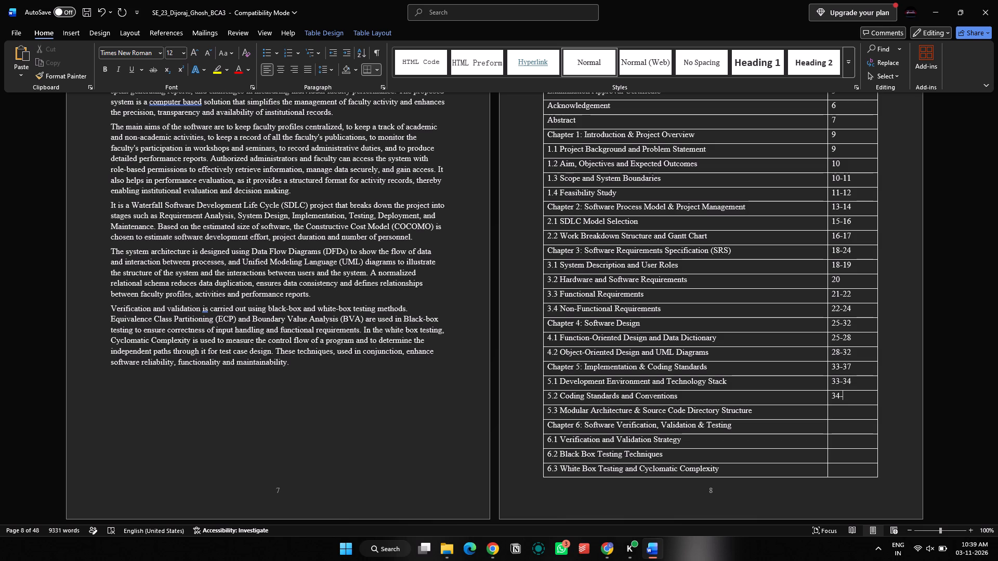
pyautogui.write('35')
pyautogui.press('Down')
pyautogui.write('35-36')
# Begin the Chapter 6 page range with 37- and correct the page numbers for 5.3 Modular Architecture & Source Code Directory Structure to 35-37.
pyautogui.press('Down')
pyautogui.write('37-')
pyautogui.press('Up')
pyautogui.press('Right')
pyautogui.press('Right')
pyautogui.press('BackSpace')
pyautogui.press('7')
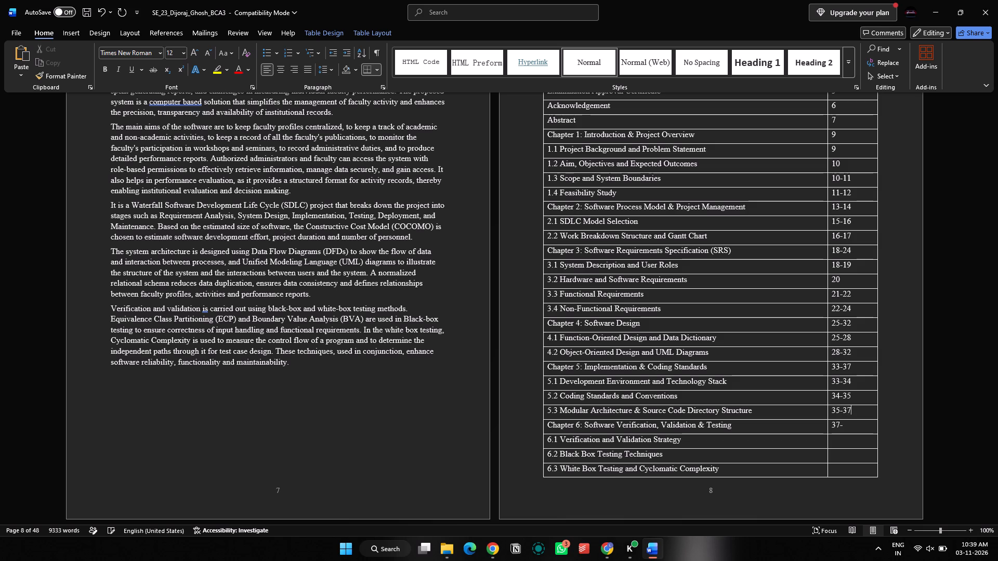
# Complete the Chapter 6: Software Verification, Validation & Testing range as 37-44 and enter 37 for 6.1 Verification and Validation Strategy.
pyautogui.press('Down')
pyautogui.write('44')
pyautogui.press('Down')
pyautogui.write('37')
# Enter page numbers 38-39 for 6.2 Black Box Testing Techniques and 39-40 for 6.3 White Box Testing and Cyclomatic Complexity.
pyautogui.press('Down')
pyautogui.write('38')
pyautogui.write('-39')
pyautogui.press('Down')
pyautogui.write('39-40')
# Enter page numbers 40-44 for 6.4 Unit, Integration & System Testing Methodologies where the table of contents continues on the following page.
pyautogui.scroll(-3, 824, 322)
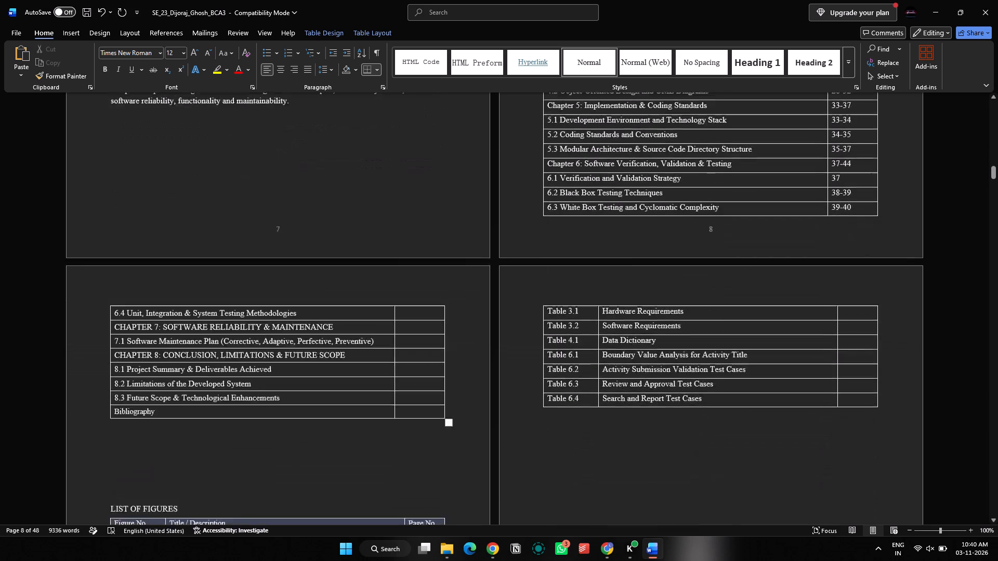
pyautogui.scroll(-2, 824, 322)
pyautogui.click(406, 280)
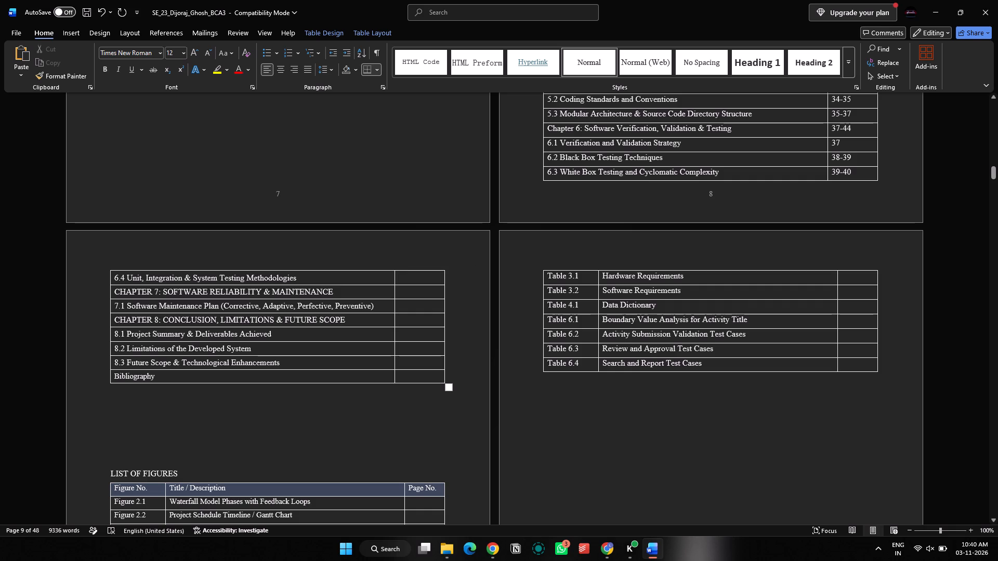
pyautogui.write('40-')
pyautogui.write('44')
# Enter page numbers 45-46 for both Chapter 7: Software Reliability & Maintenance and 7.1 Software Maintenance Plan.
pyautogui.press('Down')
pyautogui.write('45-46')
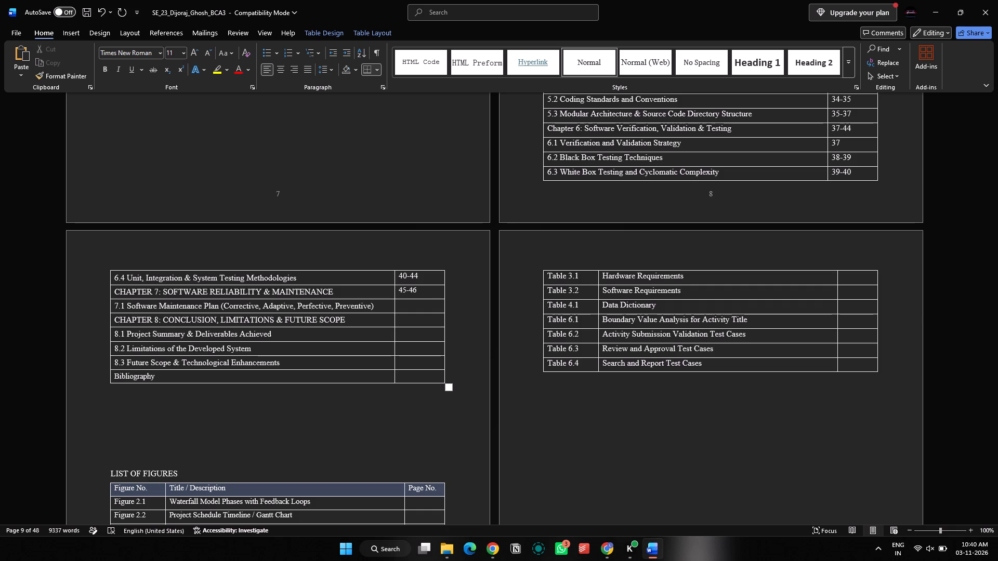
pyautogui.press('Down')
pyautogui.write('45-46')
# Enter page numbers 47-49 for Chapter 8: Conclusion, Limitations & Future Scope and 47 for 8.1 Project Summary & Deliverables Achieved.
pyautogui.press('Down')
pyautogui.write('47')
pyautogui.press('-')
pyautogui.write('49')
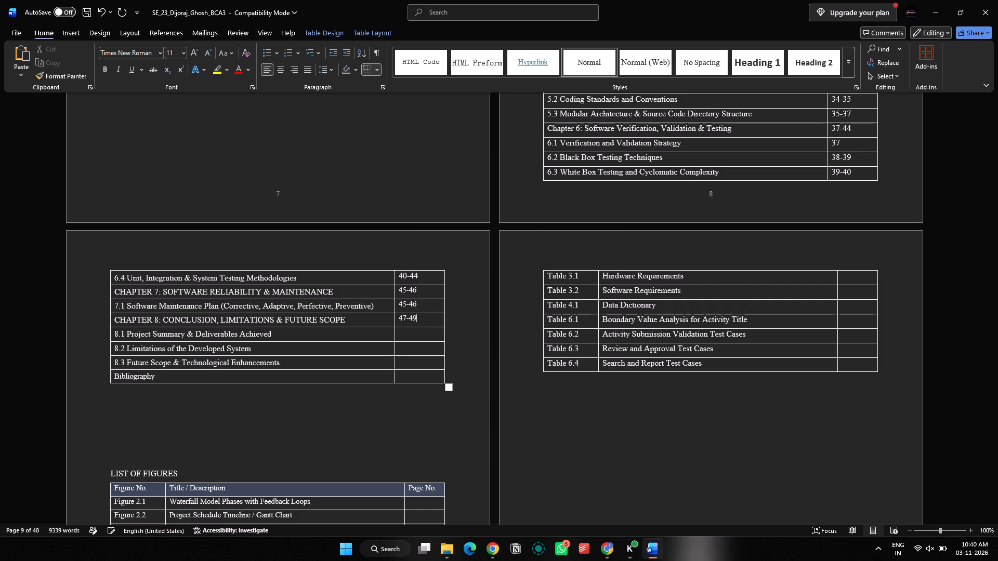
pyautogui.press('Down')
pyautogui.write('47')
pyautogui.press('Down')
# Complete the table of contents with page numbers 48 for 8.2 Limitations, 48-49 for 8.3 Future Scope and 50 for Bibliography.
pyautogui.write('48-49')
pyautogui.press('Down')
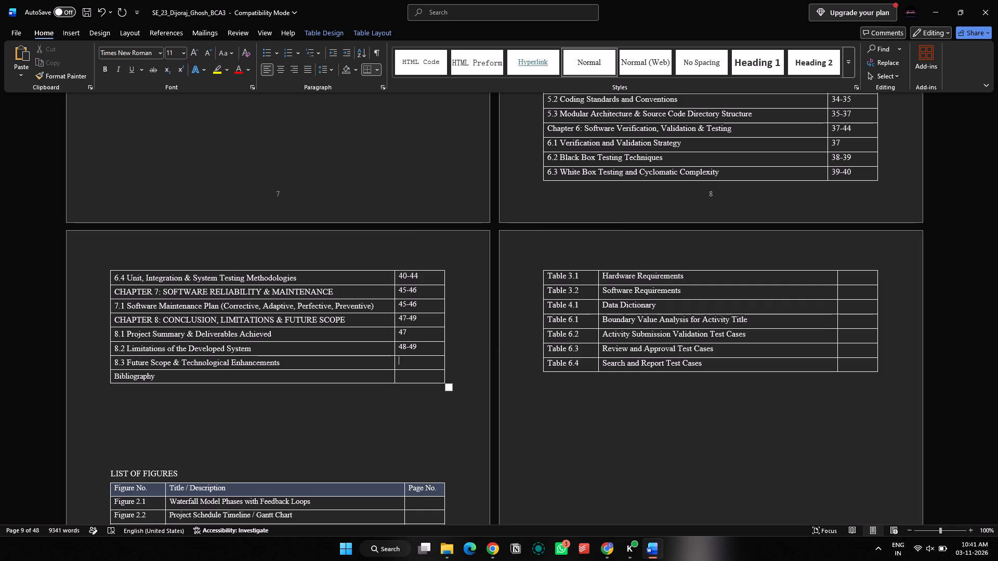
pyautogui.press('4')
pyautogui.write('8-')
pyautogui.write('49')
pyautogui.press('Up')
pyautogui.press('BackSpace')
pyautogui.press('BackSpace')
pyautogui.press('BackSpace')
pyautogui.press('Down')
pyautogui.press('Down')
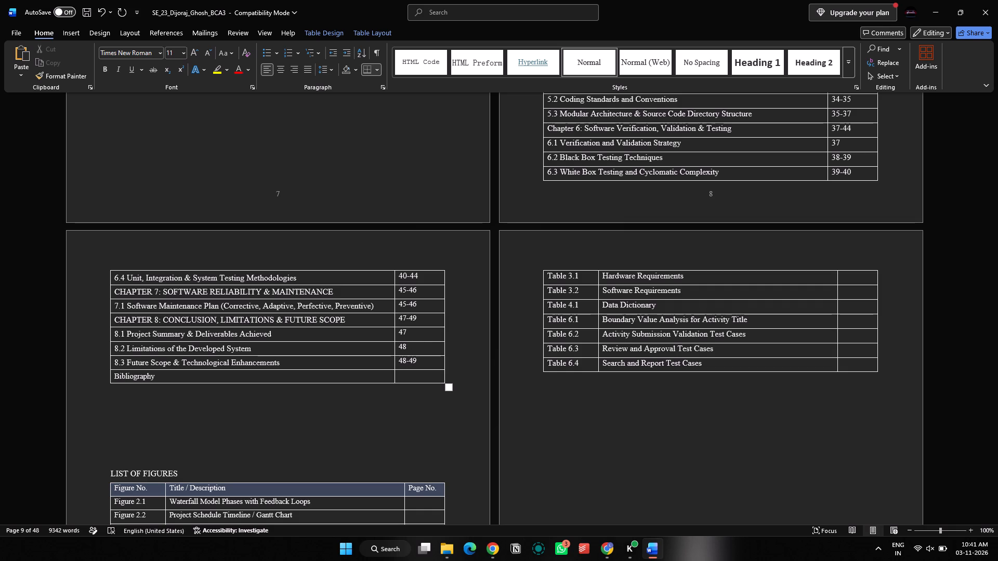
pyautogui.write('50')
# In the List of Figures, enter page numbers 15 for Figure 2.1 Waterfall Model Phases and 17 for Figure 2.2 Project Schedule Timeline.
pyautogui.scroll(-4, 406, 280)
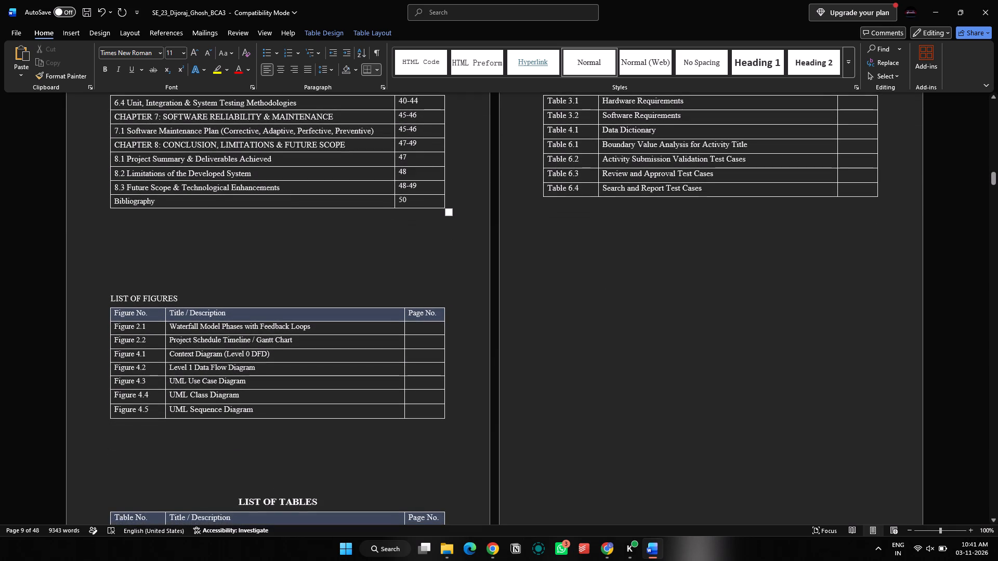
pyautogui.click(423, 326)
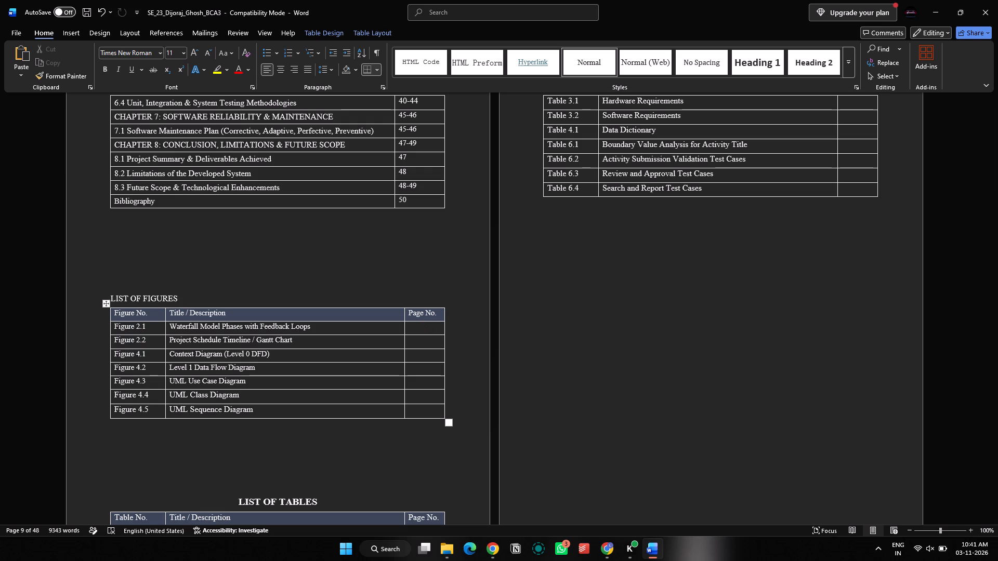
pyautogui.click(423, 326)
pyautogui.write('15')
pyautogui.press('Down')
pyautogui.write('17')
# Enter page numbers 25, 26, 28, 29 and 30 for Figures 4.1 through 4.5 in the List of Figures.
pyautogui.press('Down')
pyautogui.write('25')
pyautogui.press('Down')
pyautogui.write('26')
pyautogui.press('Down')
pyautogui.write('28')
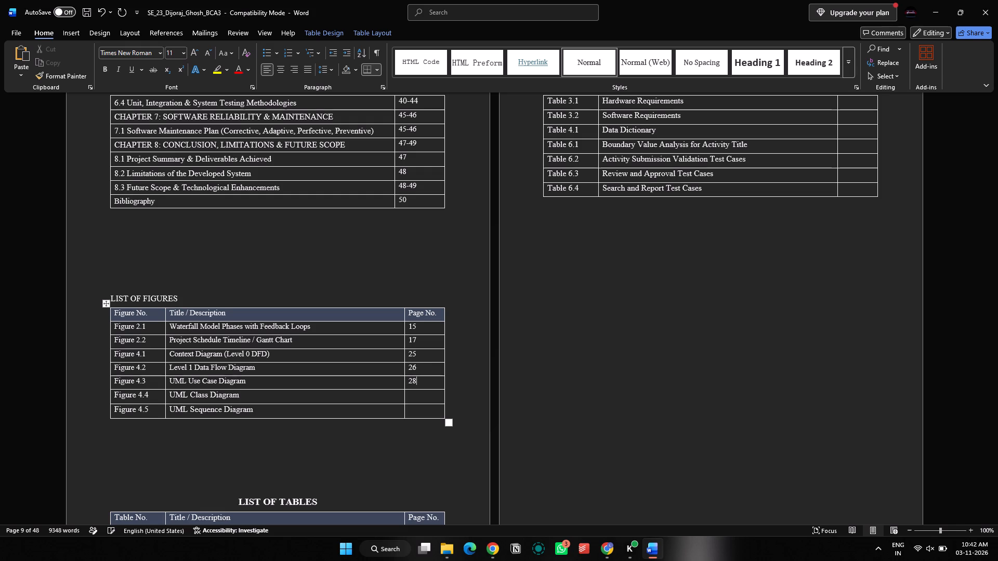
pyautogui.press('Down')
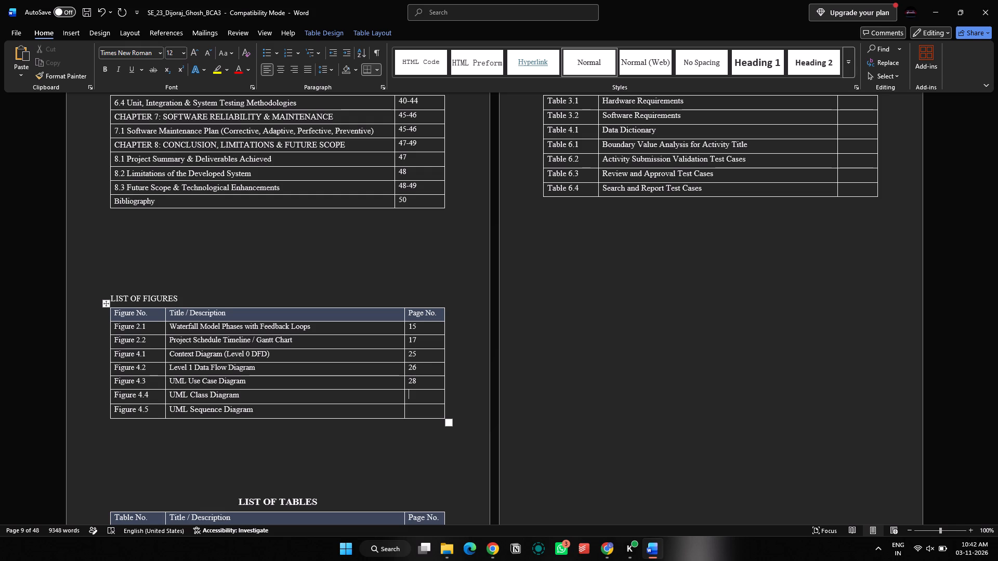
pyautogui.write('29')
pyautogui.press('Down')
pyautogui.write('30')
# Consult the table of contents and enter page number 16 for Table 2.1 Estimated Software Size by Module in the List of Tables.
pyautogui.scroll(-5, 447, 251)
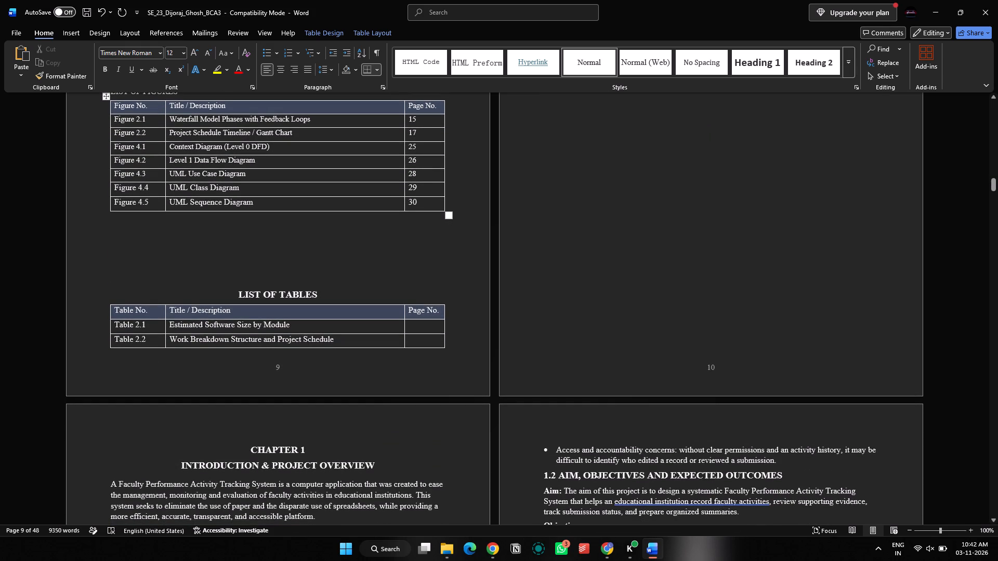
pyautogui.click(424, 326)
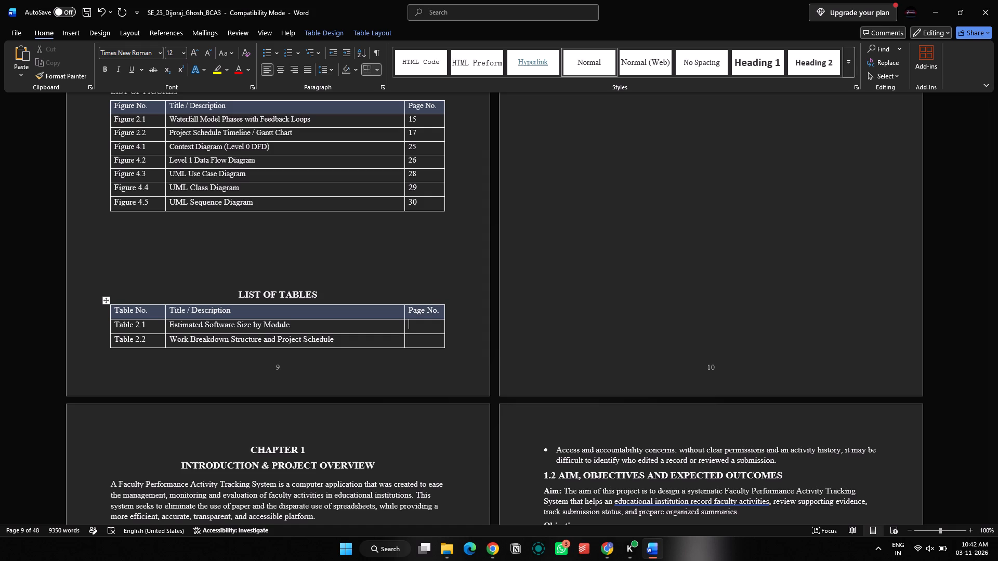
pyautogui.scroll(2, 424, 326)
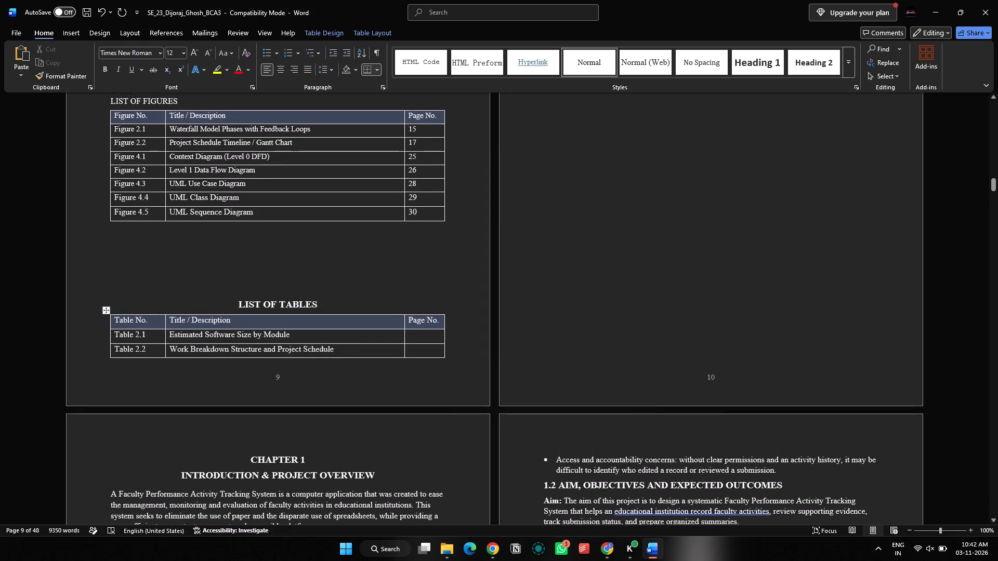
pyautogui.scroll(4, 424, 326)
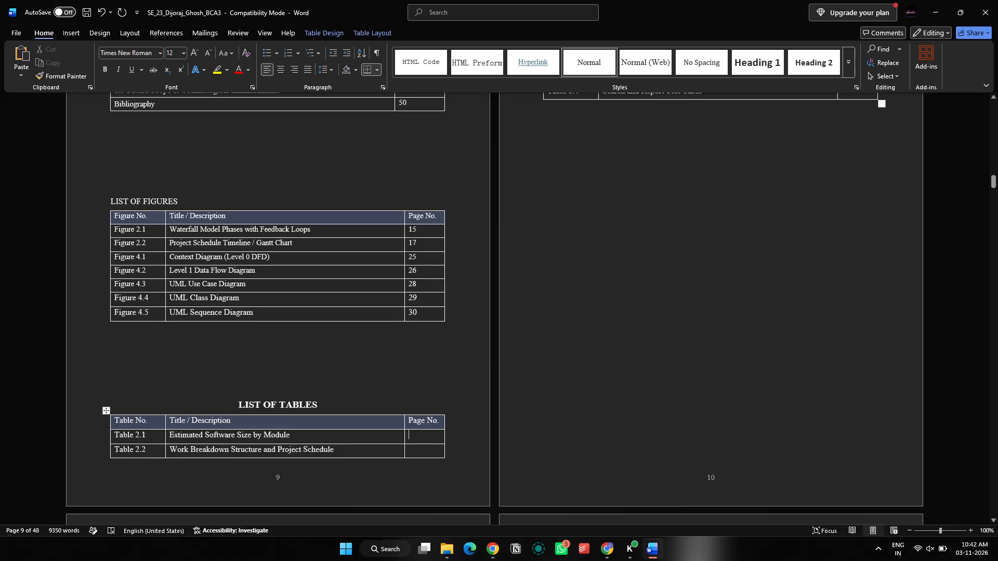
pyautogui.scroll(6, 424, 326)
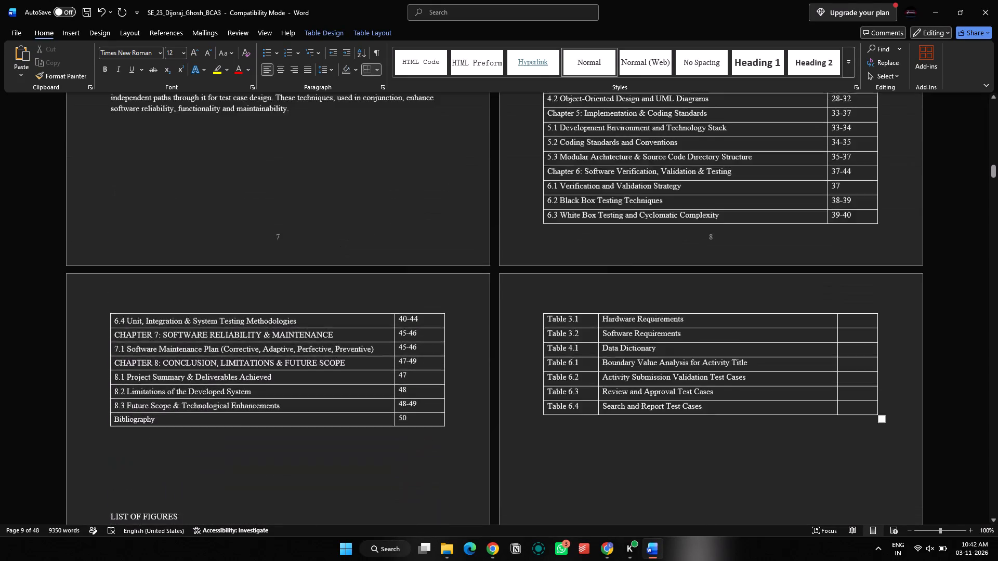
pyautogui.scroll(5, 424, 326)
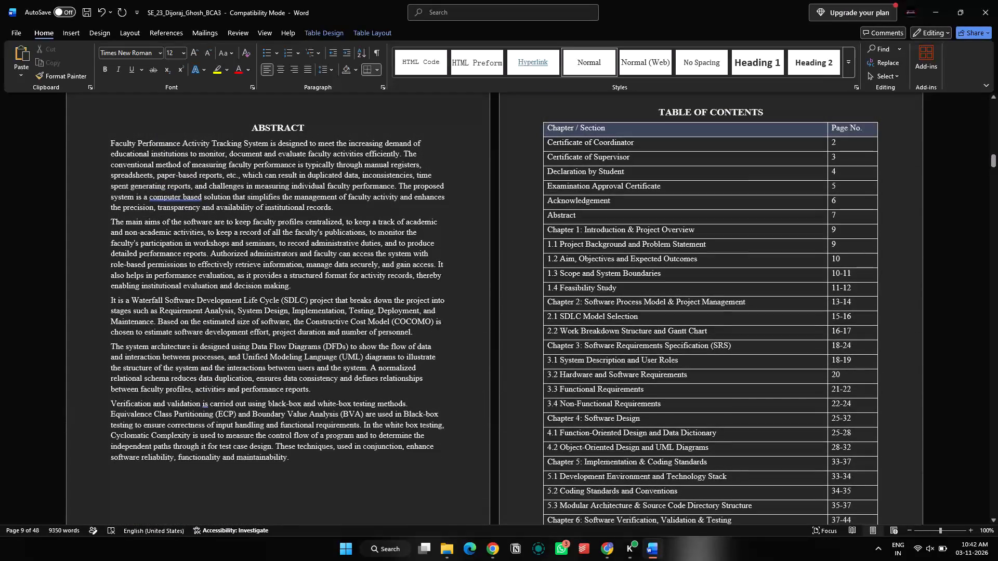
pyautogui.write('16')
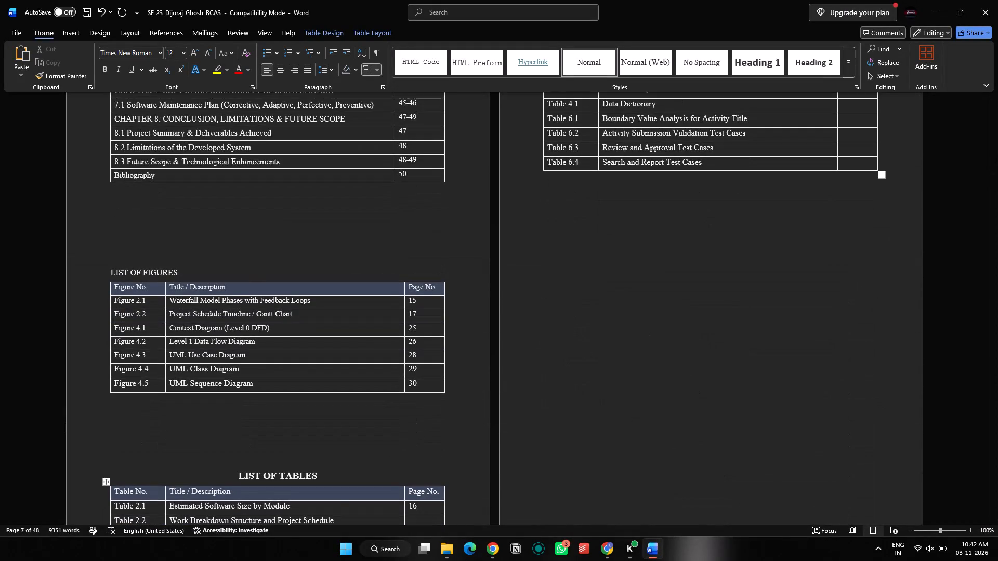
# Enter page number 16 for Table 2.2 Work Breakdown Structure and Project Schedule in the List of Tables.
pyautogui.scroll(-5, 424, 326)
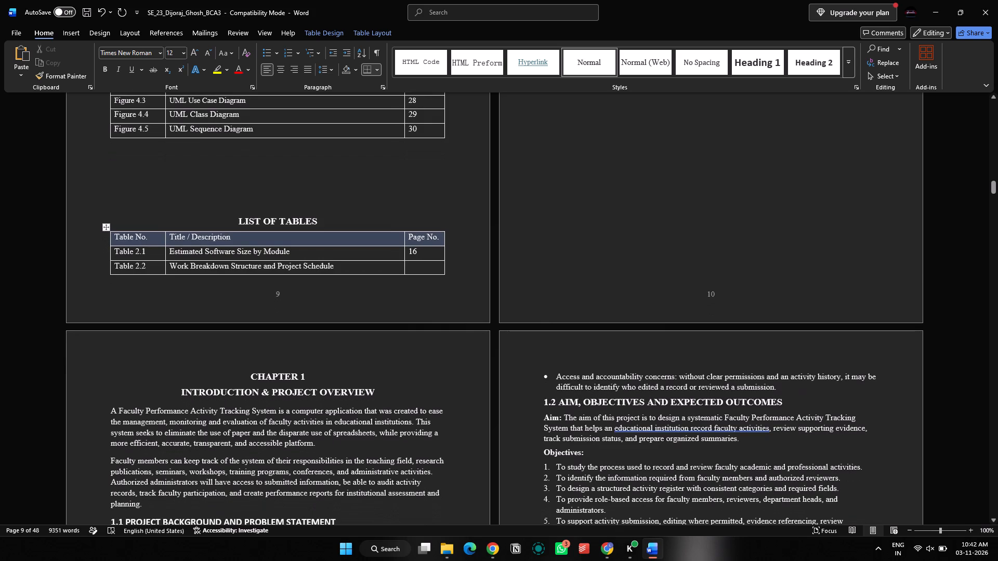
pyautogui.press('Down')
pyautogui.press('2')
pyautogui.press('BackSpace')
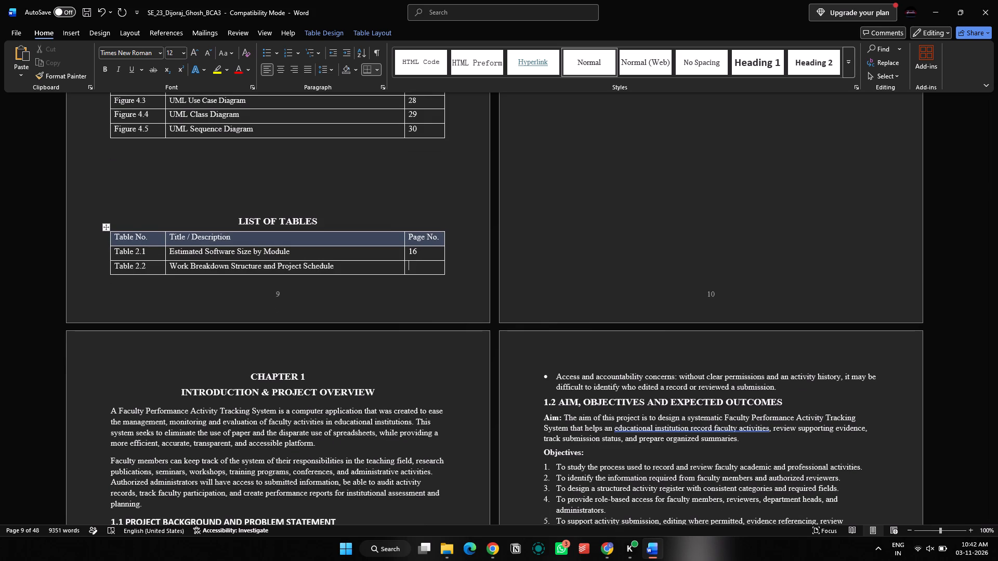
pyautogui.write('16')
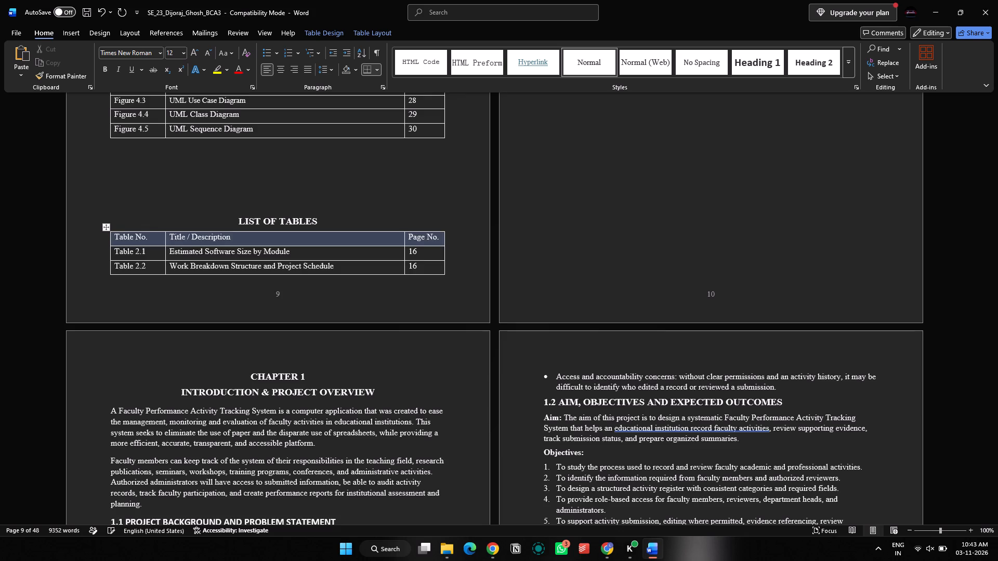
# Enter page number 20 for both Table 3.1 Hardware Requirements and Table 3.2 Software Requirements where the List of Tables continues.
pyautogui.scroll(8, 424, 326)
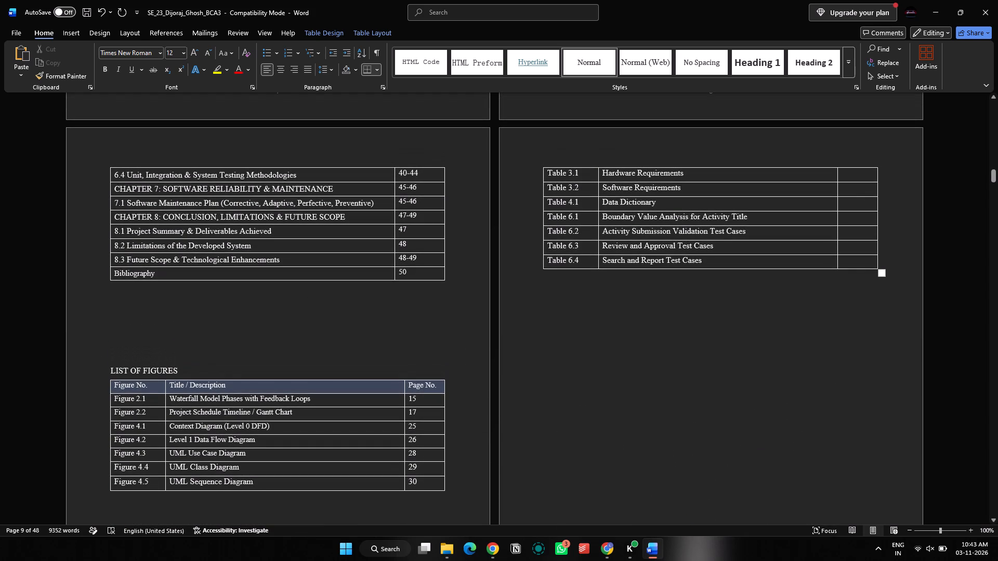
pyautogui.click(848, 172)
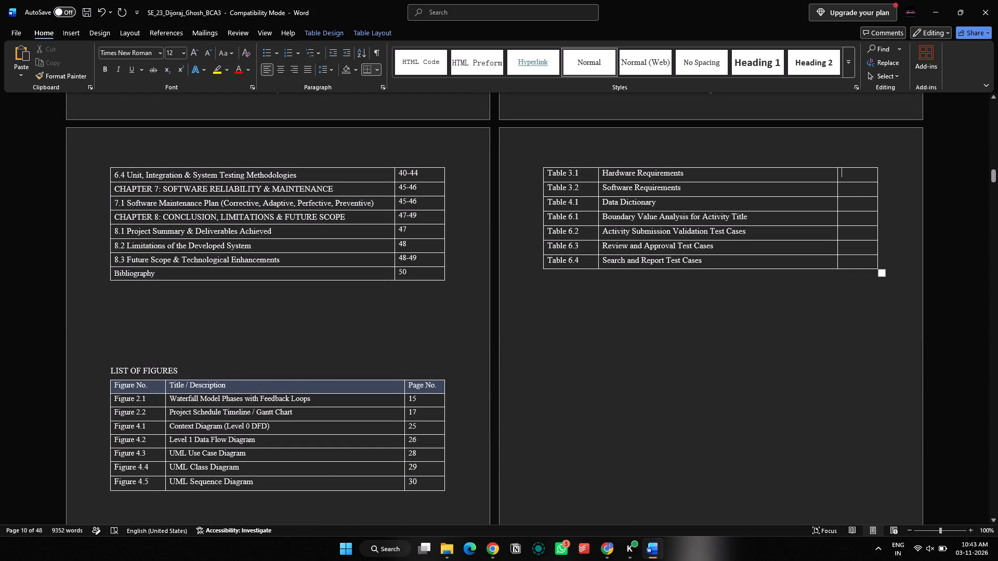
pyautogui.write('20')
pyautogui.press('Down')
pyautogui.write('20')
pyautogui.press('Down')
# Enter page numbers 25, 37, 38 and 39 for Tables 4.1, 6.1, 6.2 and 6.3 in the List of Tables.
pyautogui.write('25')
pyautogui.press('Down')
pyautogui.write('37')
pyautogui.press('Down')
pyautogui.write('38')
pyautogui.press('Down')
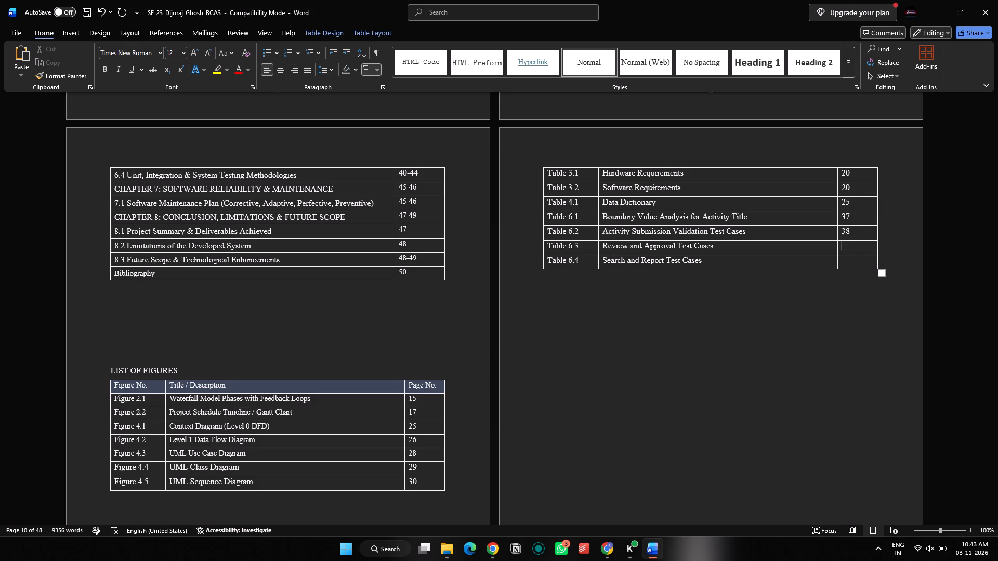
pyautogui.write('39')
# Enter the page range 41-44 for Table 6.4 Search and Report Test Cases in the List of Tables.
pyautogui.press('Down')
pyautogui.write('41')
pyautogui.scroll(-3, 848, 172)
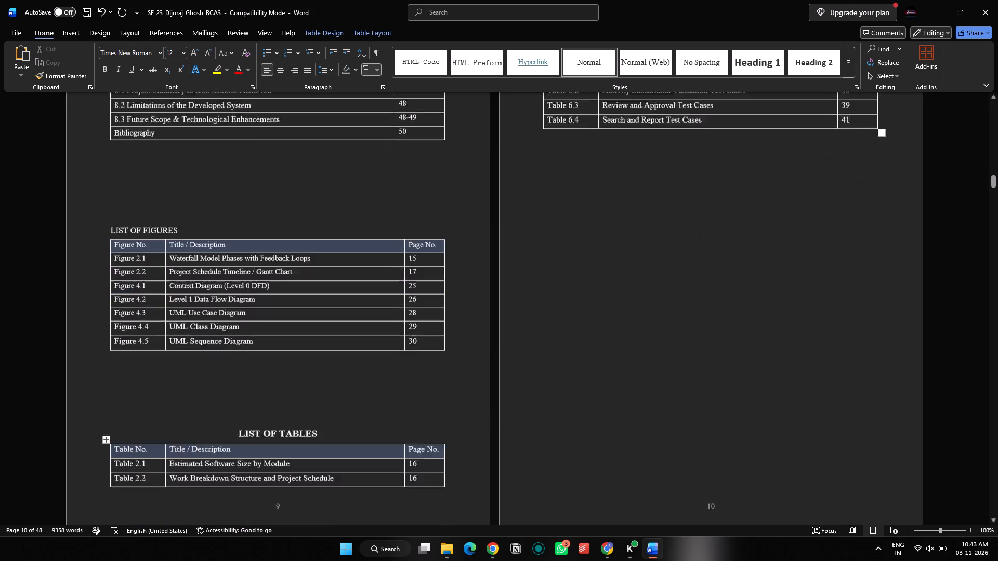
pyautogui.scroll(-9, 848, 172)
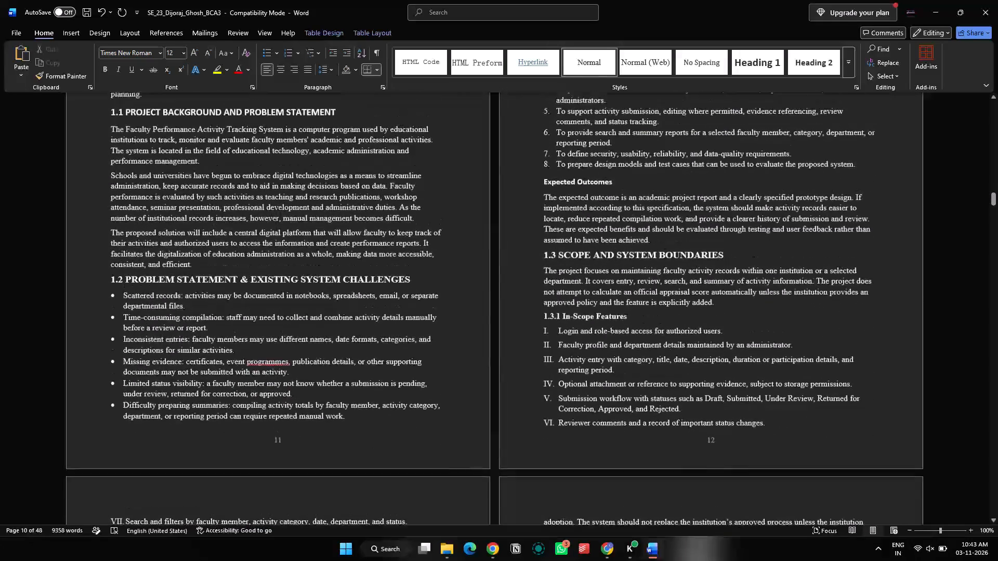
pyautogui.scroll(1, 848, 172)
pyautogui.scroll(3, 761, 188)
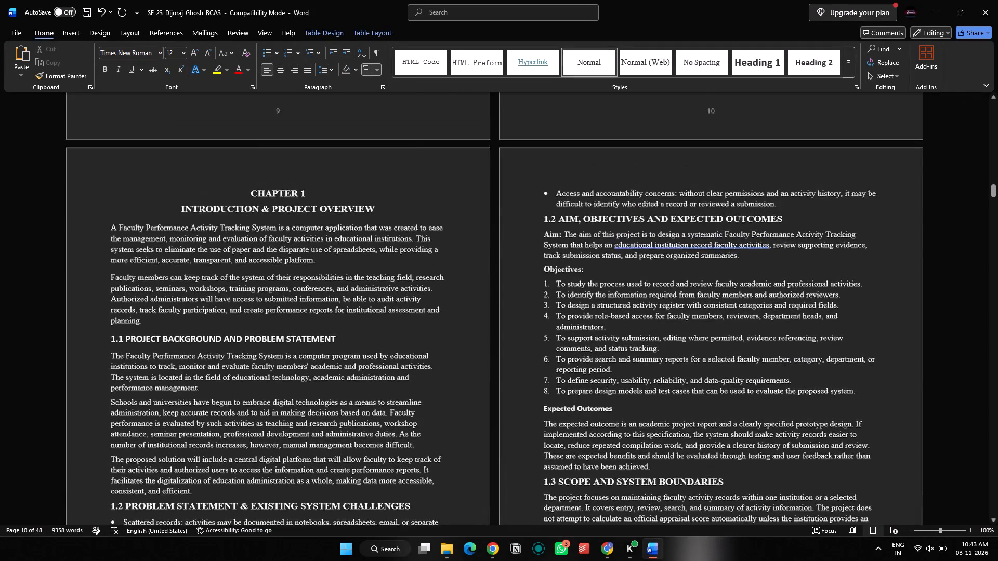
pyautogui.scroll(11, 761, 188)
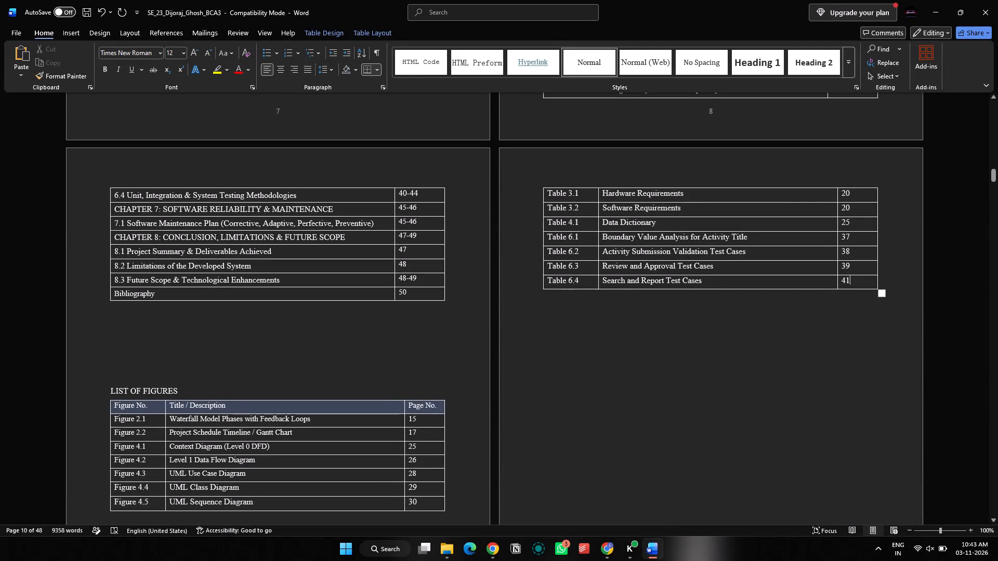
pyautogui.write('-44')
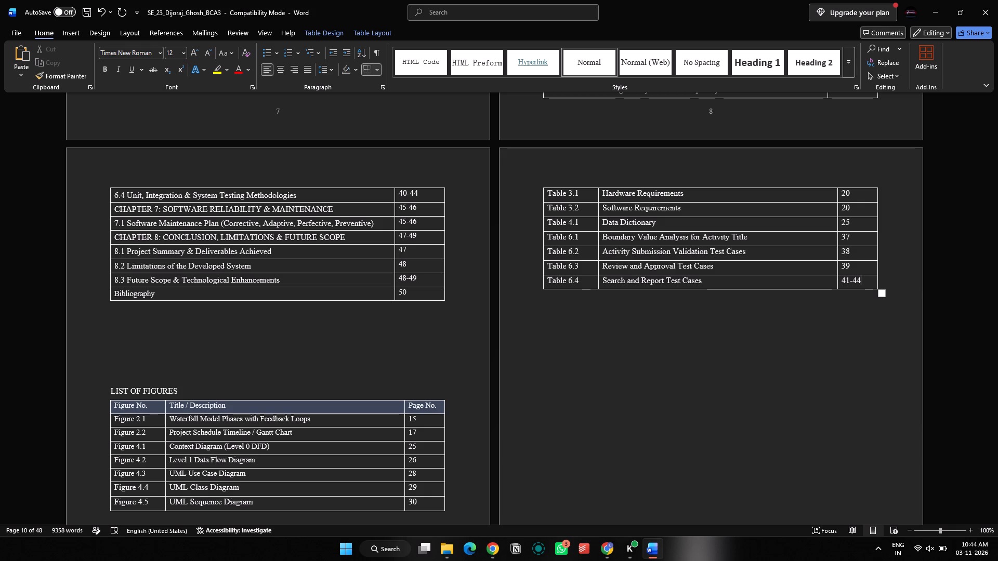
# Review the table of contents, List of Figures and List of Tables, continuing into the opening pages of Chapter 1.
pyautogui.scroll(2, 798, 363)
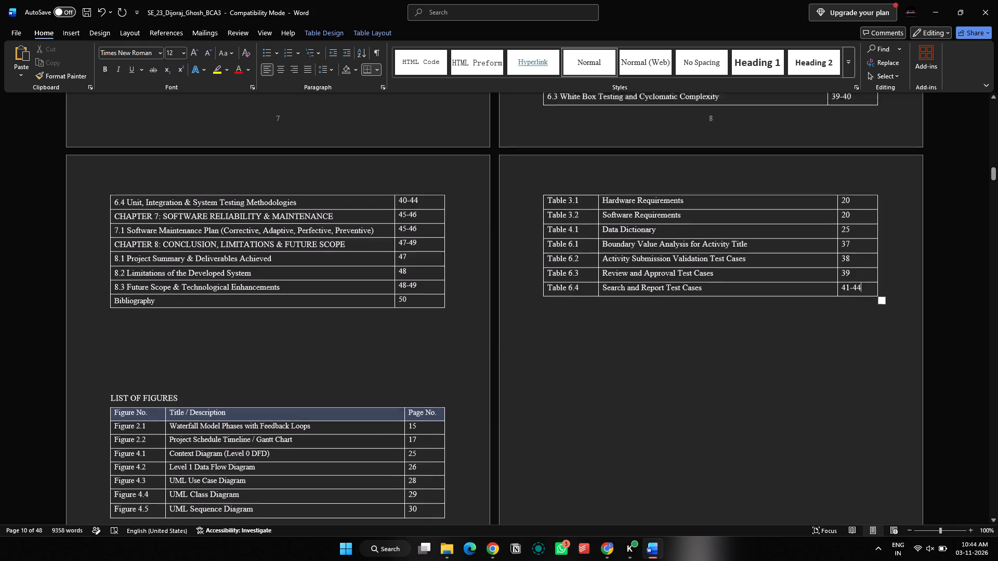
pyautogui.scroll(8, 798, 363)
pyautogui.scroll(-4, 798, 363)
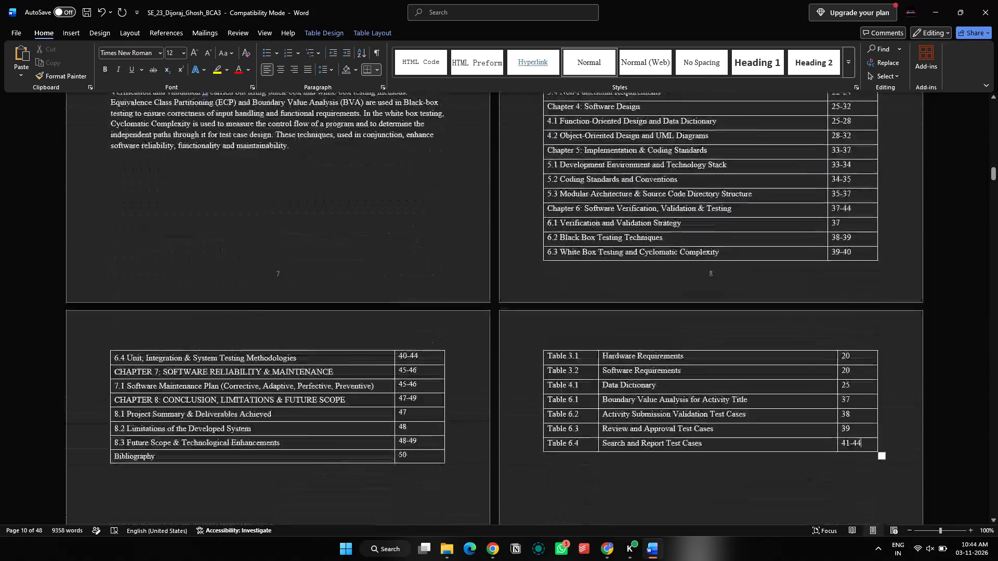
pyautogui.scroll(-6, 798, 363)
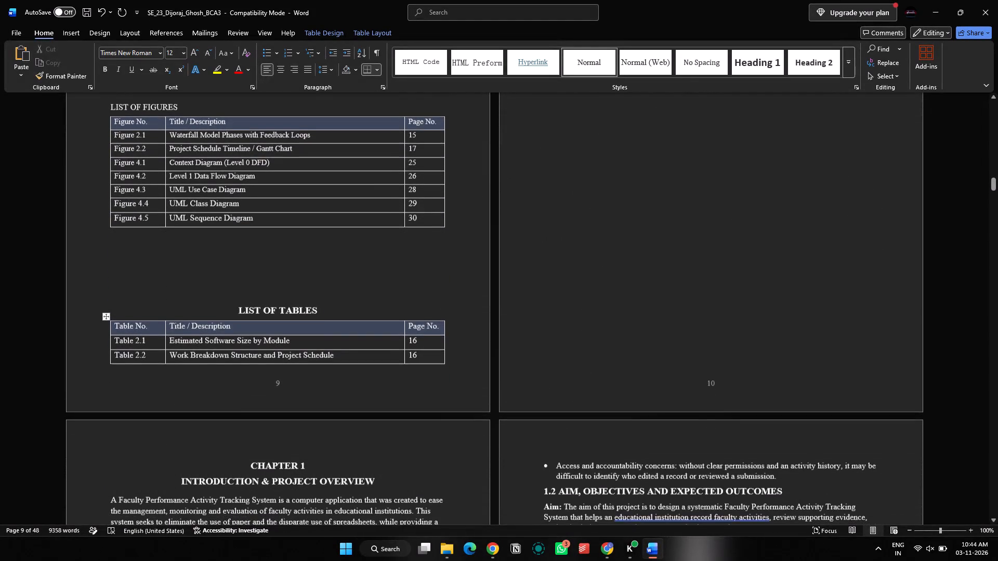
pyautogui.scroll(-6, 798, 363)
# Dismiss the grammar flag on "educational institution record faculty activities" in the Aim paragraph of Section 1.2, keeping the wording.
pyautogui.scroll(1, 798, 363)
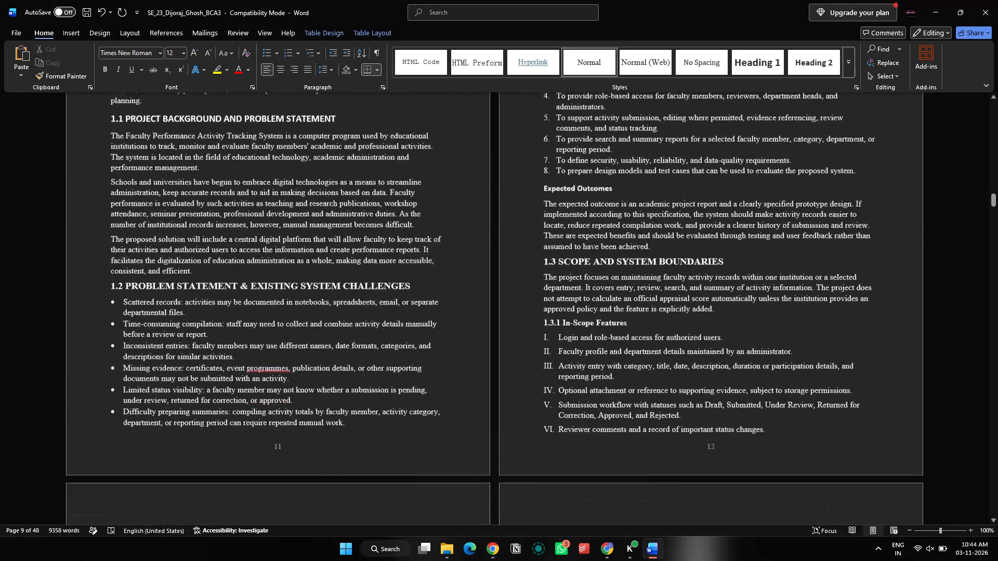
pyautogui.scroll(1, 798, 363)
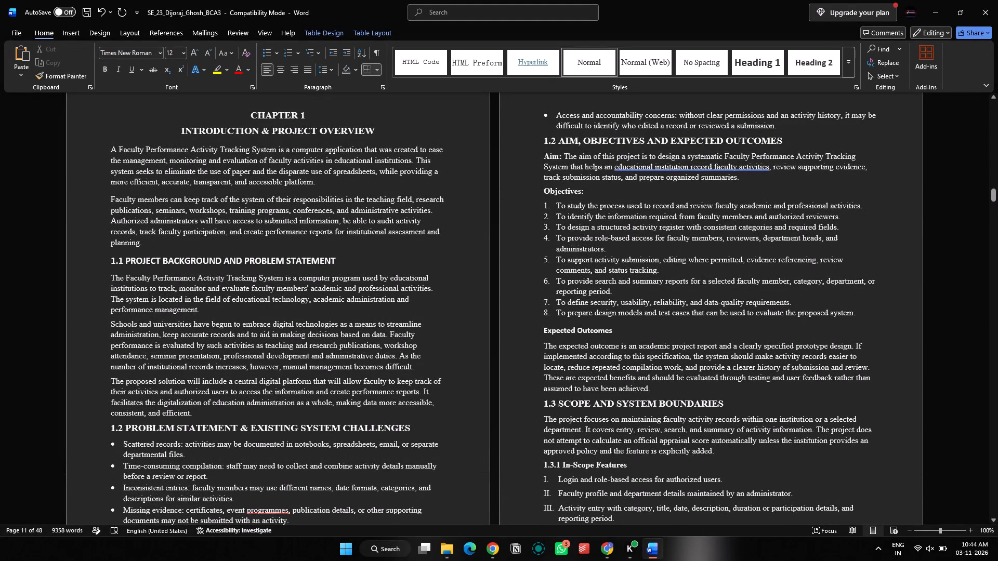
pyautogui.rightClick(690, 169)
pyautogui.click(639, 195)
# Dismiss the spelling flag on "programmes" in the Missing evidence bullet of Section 1.2, keeping the word.
pyautogui.scroll(-1, 639, 195)
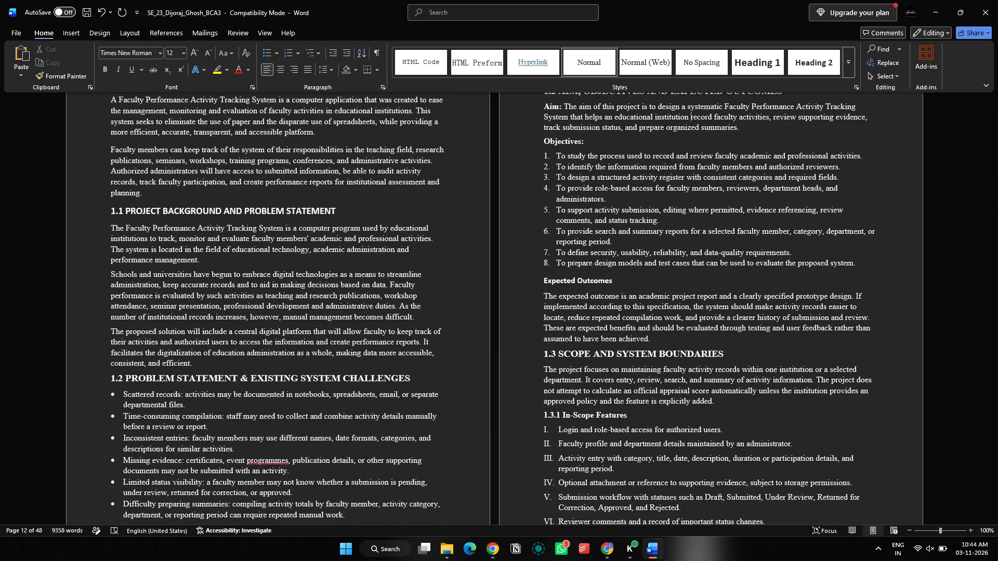
pyautogui.scroll(-5, 639, 195)
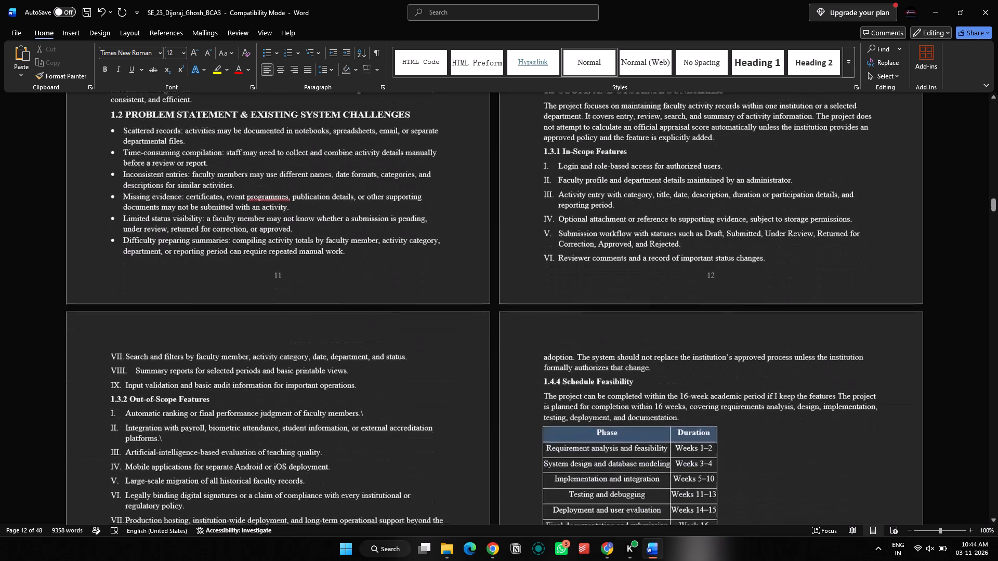
pyautogui.scroll(1, 639, 195)
pyautogui.rightClick(267, 224)
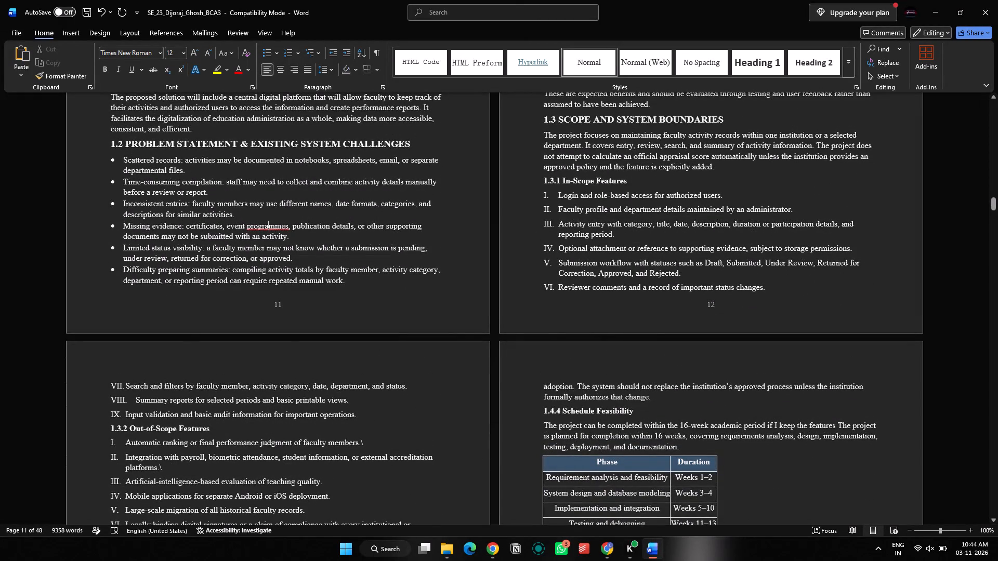
pyautogui.click(245, 314)
# Review the rest of Chapter 1 and all of Chapter 2, from the scope lists through the Gantt chart, for flagged text.
pyautogui.scroll(-8, 245, 314)
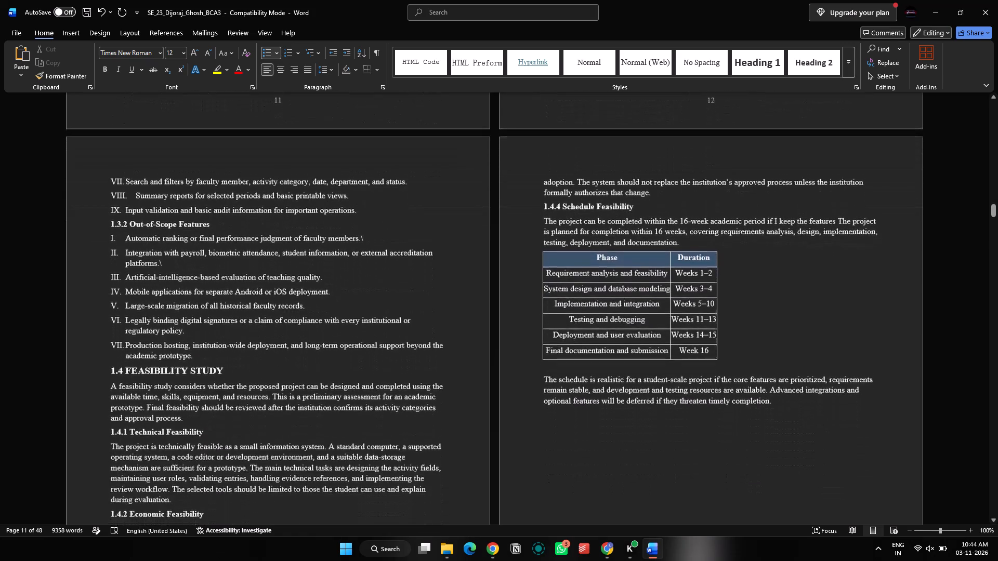
pyautogui.scroll(-7, 245, 314)
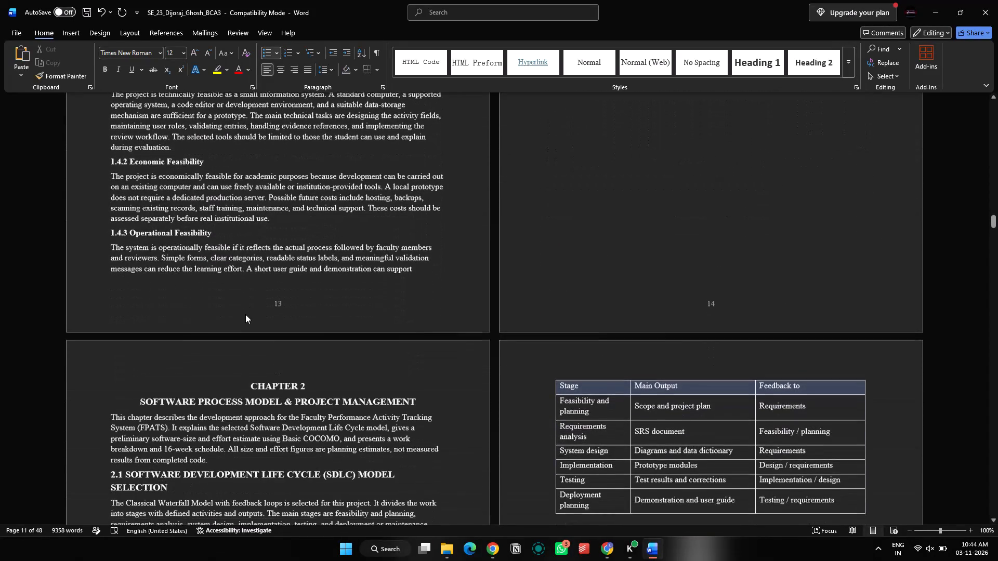
pyautogui.keyDown('ctrl'); pyautogui.scroll(2, 245, 314); pyautogui.keyUp('ctrl')
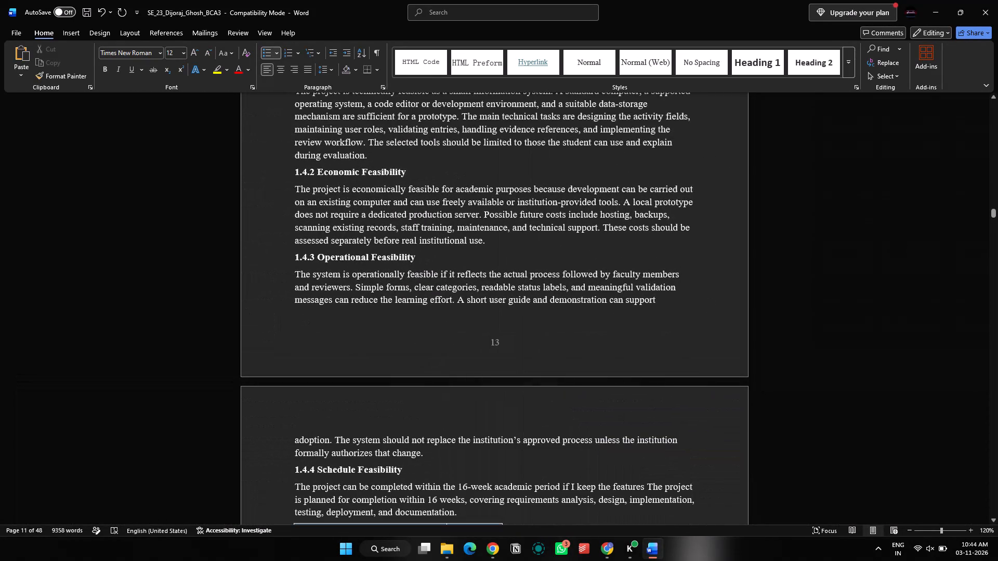
pyautogui.scroll(-12, 303, 305)
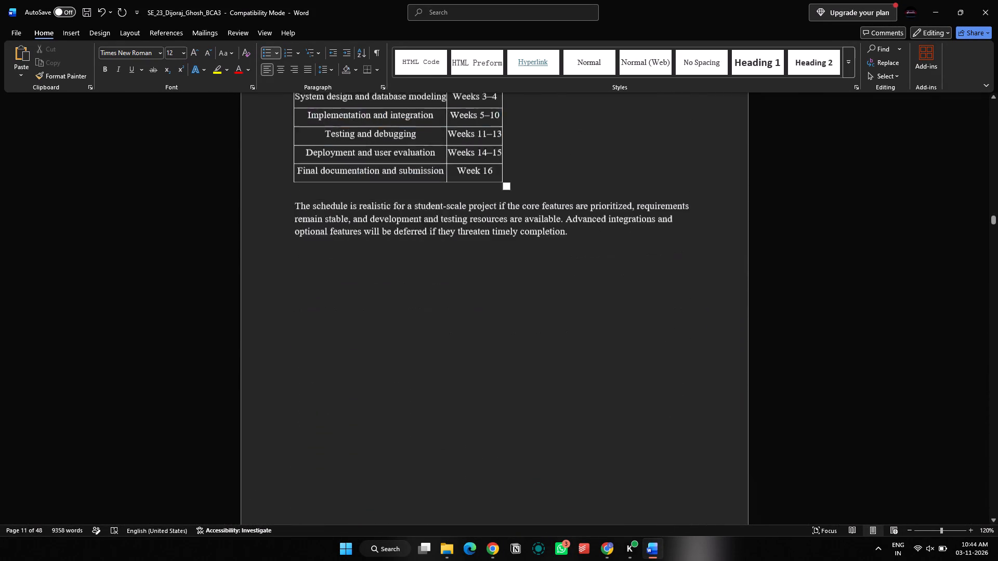
pyautogui.scroll(-13, 303, 305)
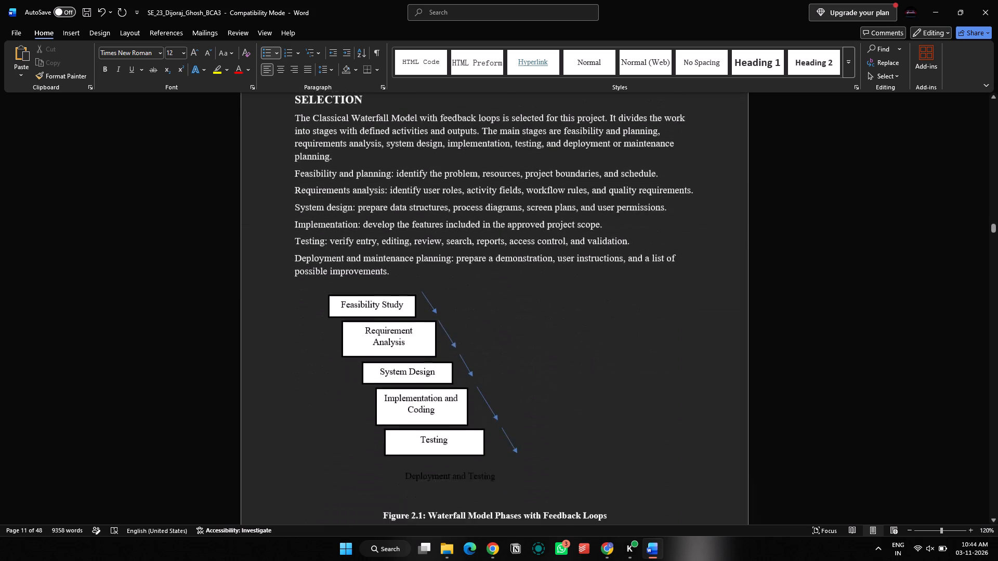
pyautogui.scroll(-13, 303, 305)
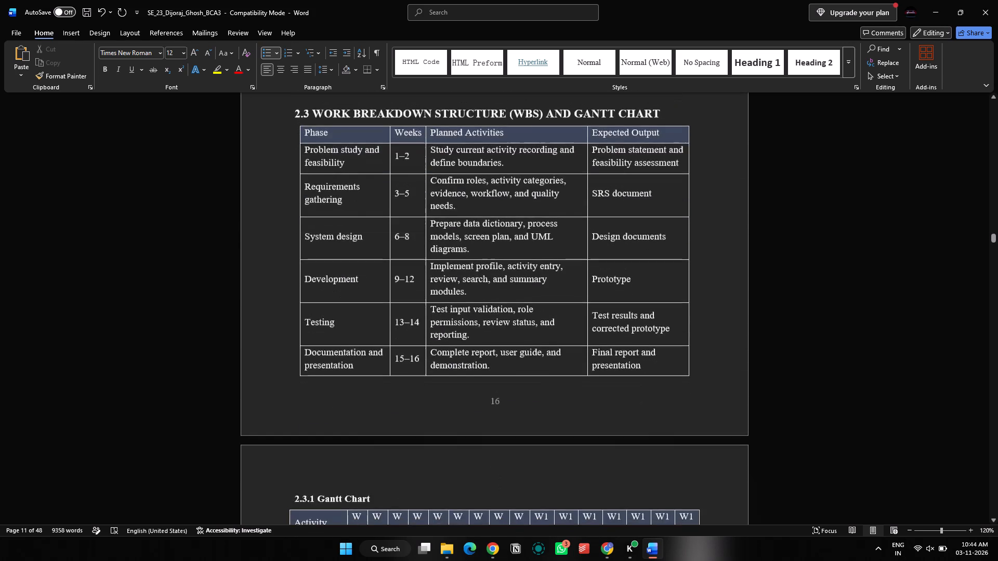
pyautogui.scroll(-12, 303, 305)
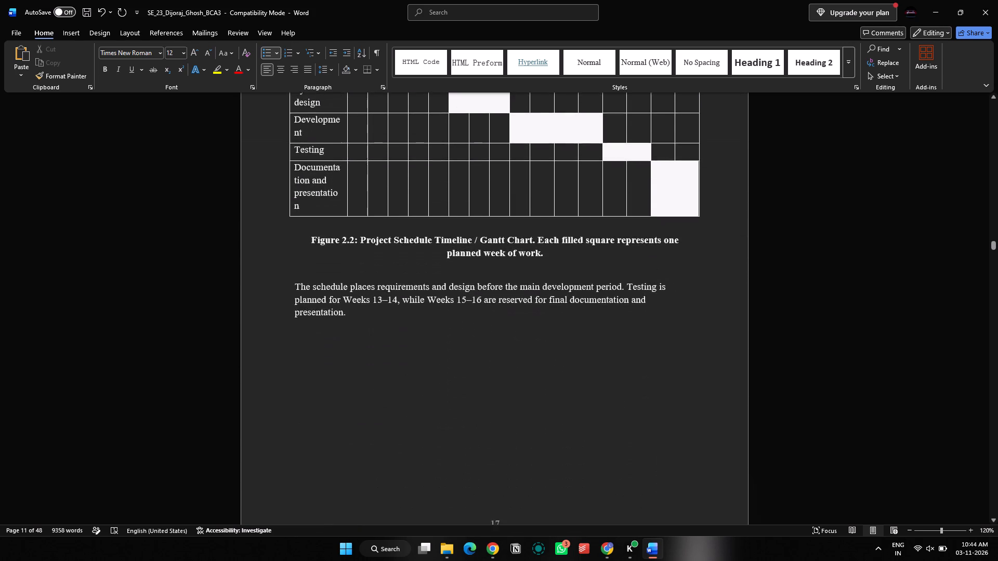
# Review Chapter 3, from the module list and user classes through the functional and non-functional requirements, for flagged text.
pyautogui.scroll(-14, 303, 305)
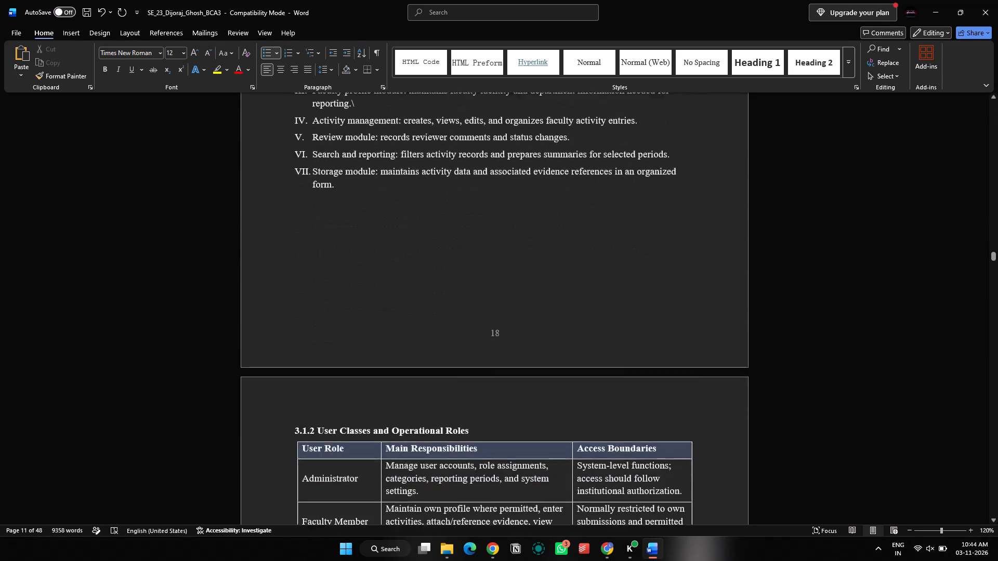
pyautogui.scroll(-18, 303, 305)
pyautogui.scroll(-4, 303, 305)
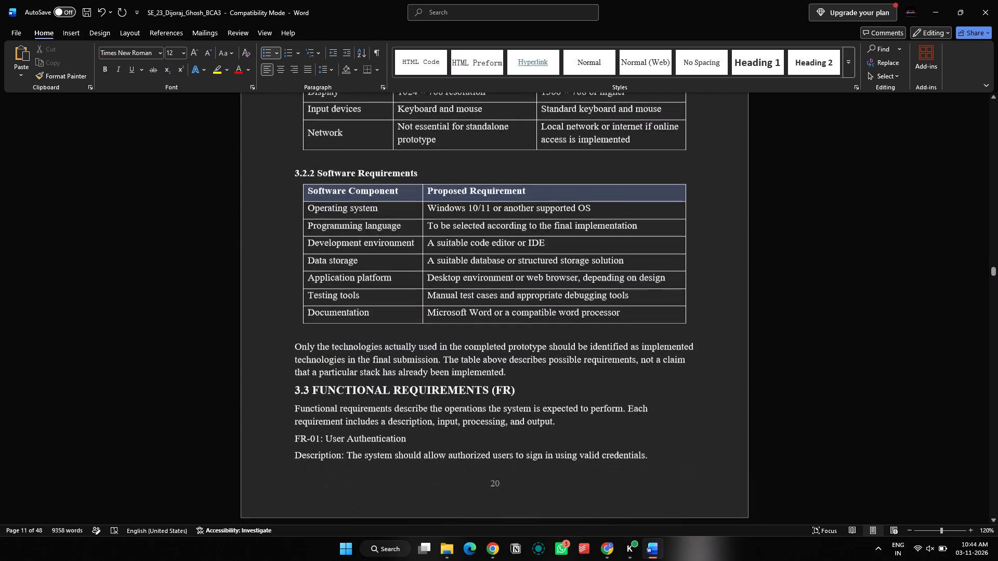
pyautogui.scroll(-14, 303, 305)
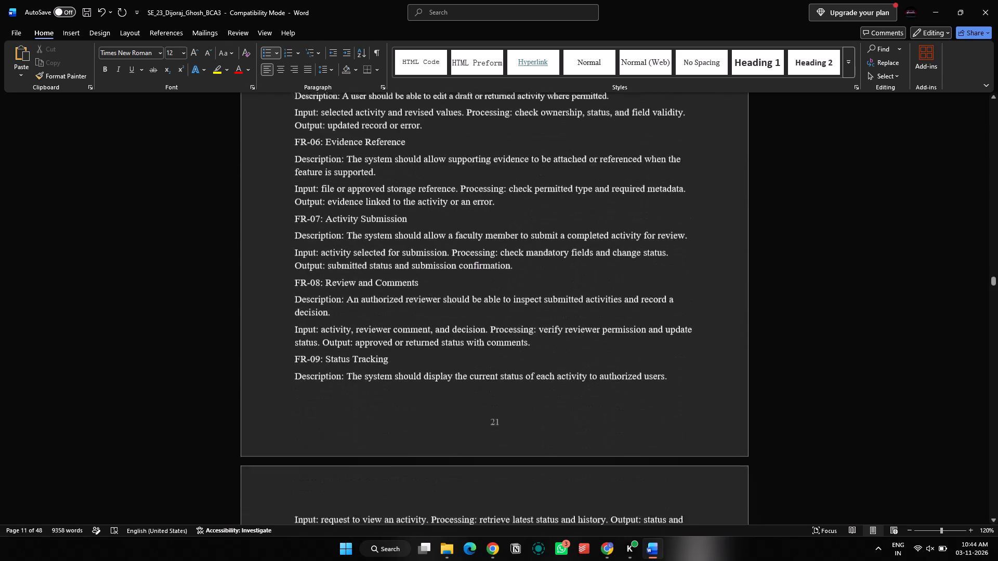
pyautogui.scroll(-9, 303, 305)
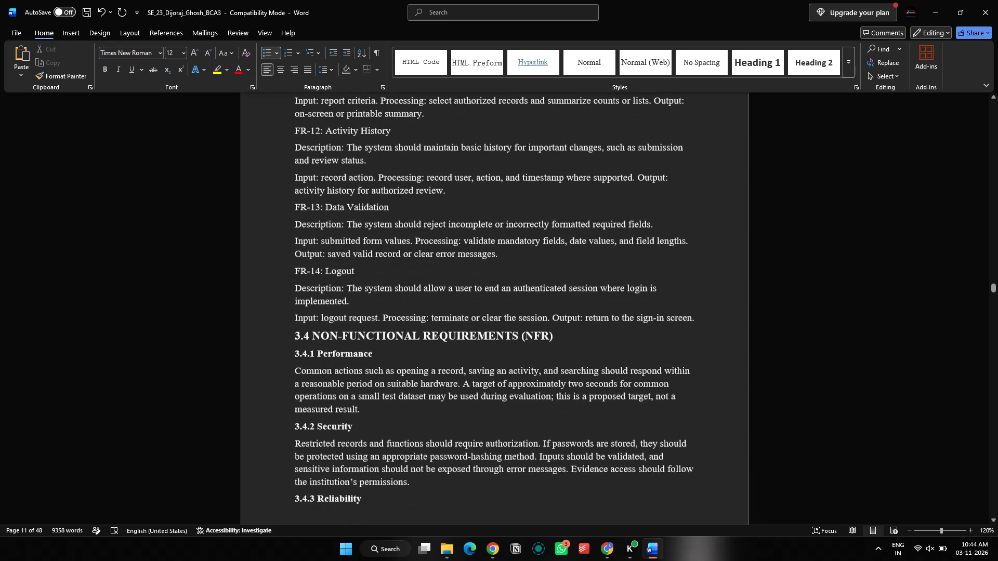
pyautogui.scroll(-10, 303, 305)
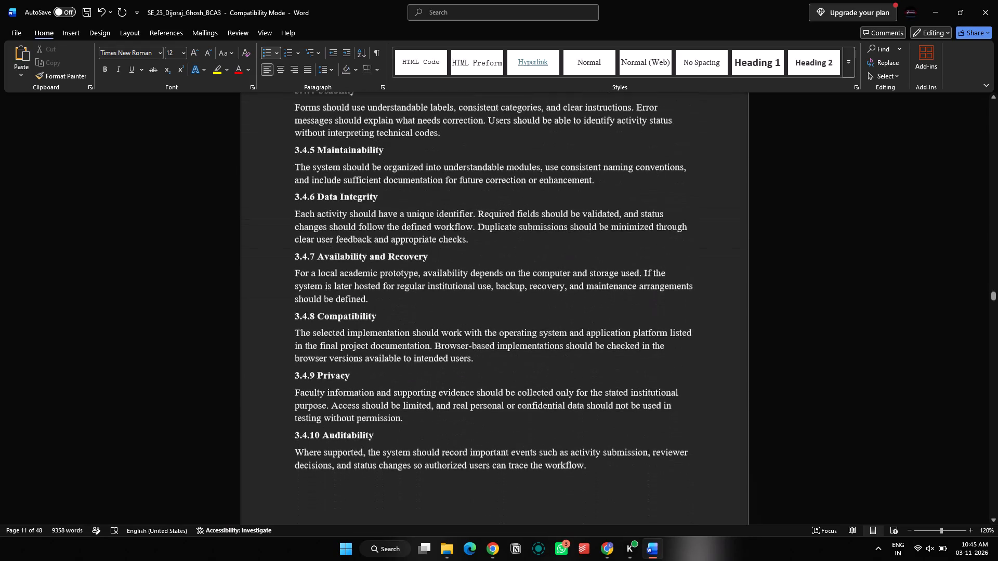
# Review Chapter 4's functional modules, data flow diagrams, data dictionary, UML diagrams and user interface design principles.
pyautogui.scroll(-10, 303, 305)
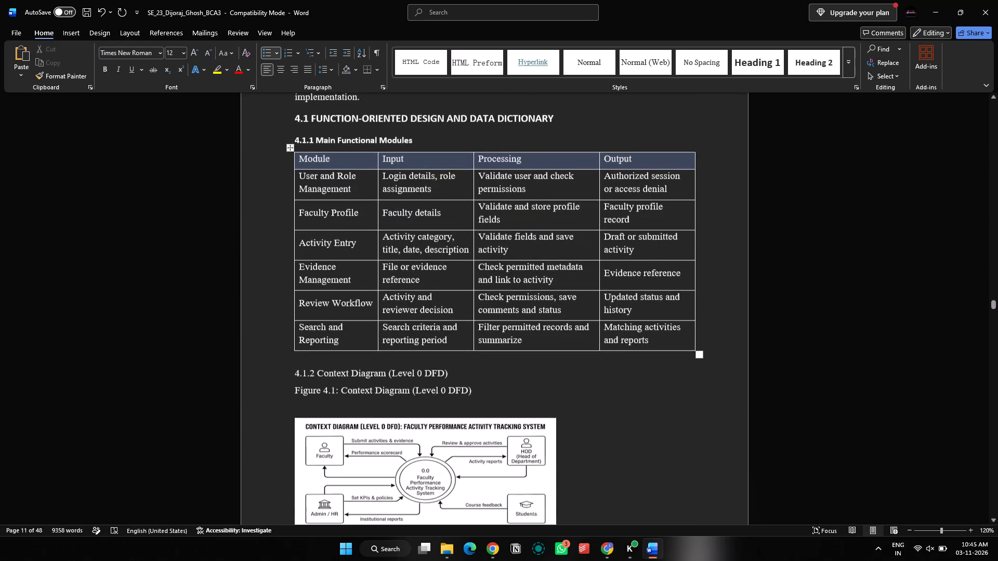
pyautogui.scroll(-11, 303, 305)
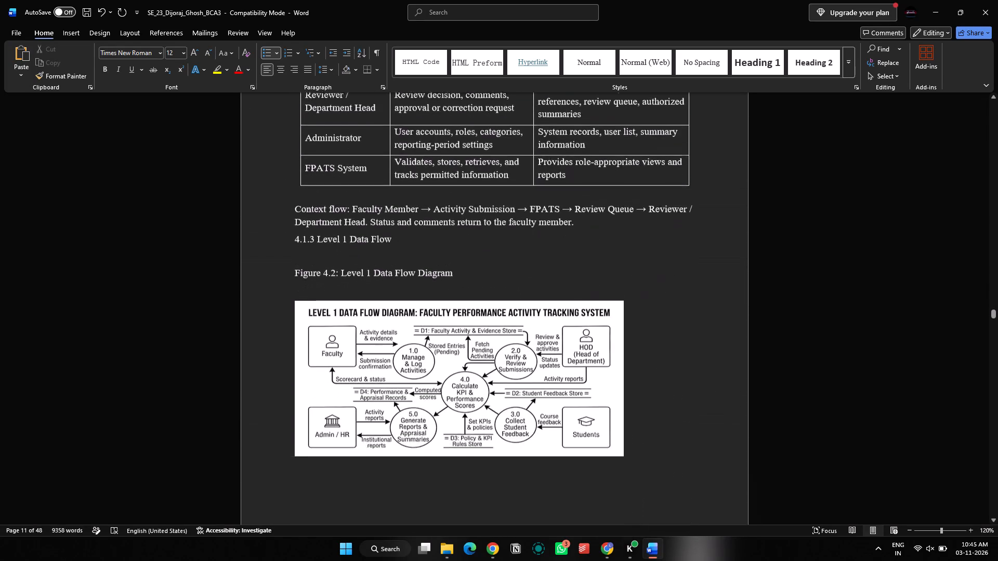
pyautogui.scroll(-12, 303, 305)
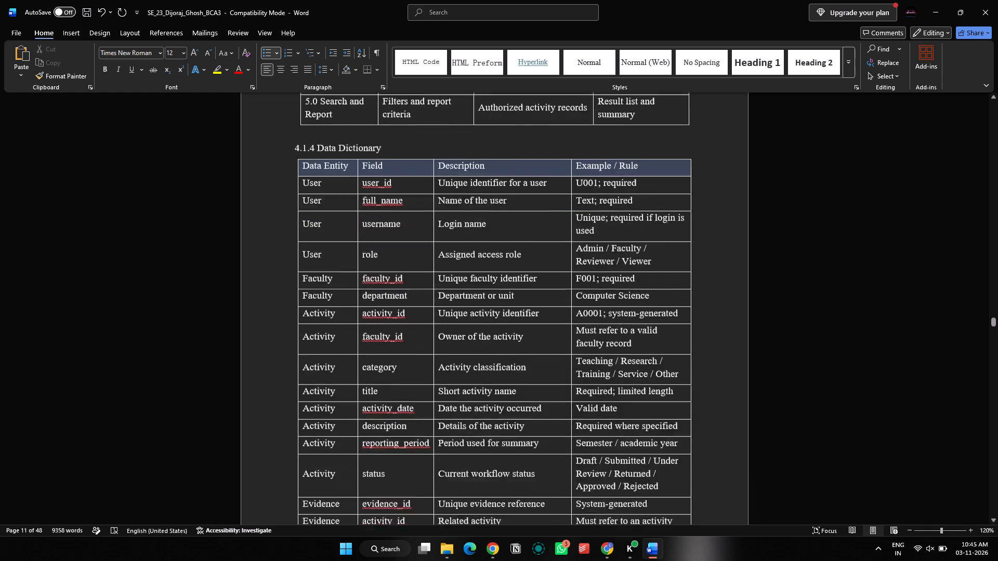
pyautogui.scroll(-11, 303, 305)
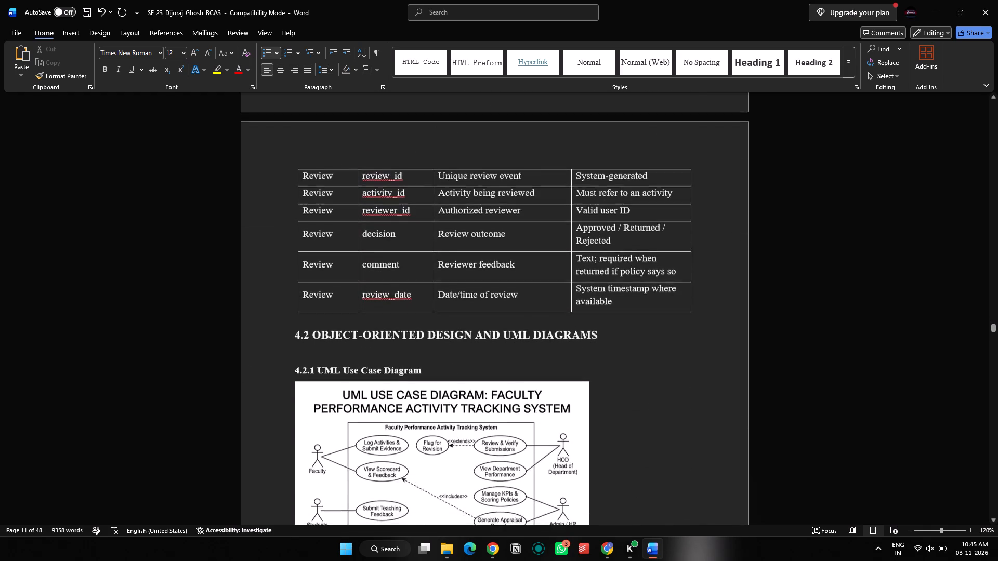
pyautogui.scroll(-11, 303, 305)
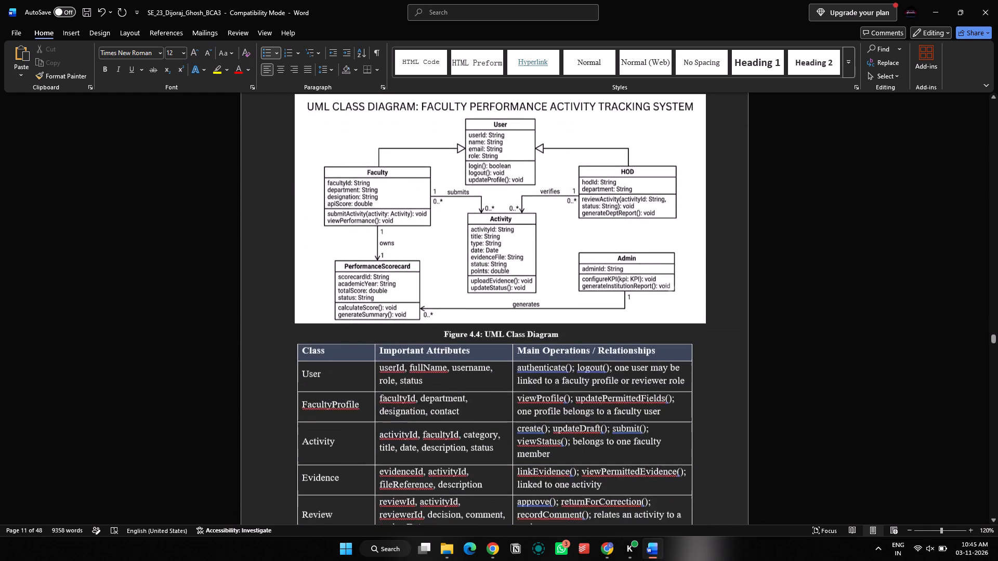
pyautogui.scroll(-12, 303, 305)
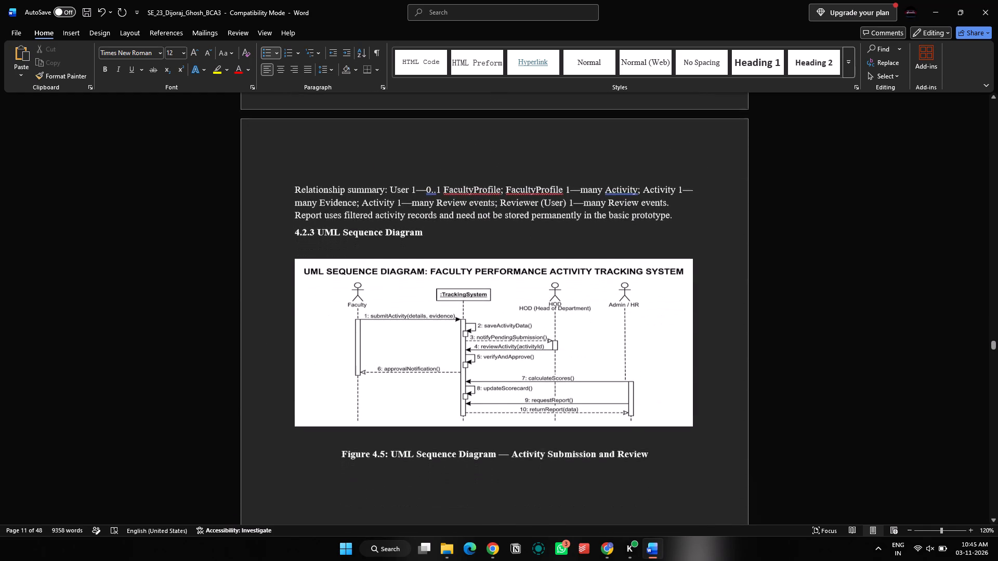
pyautogui.scroll(-10, 303, 305)
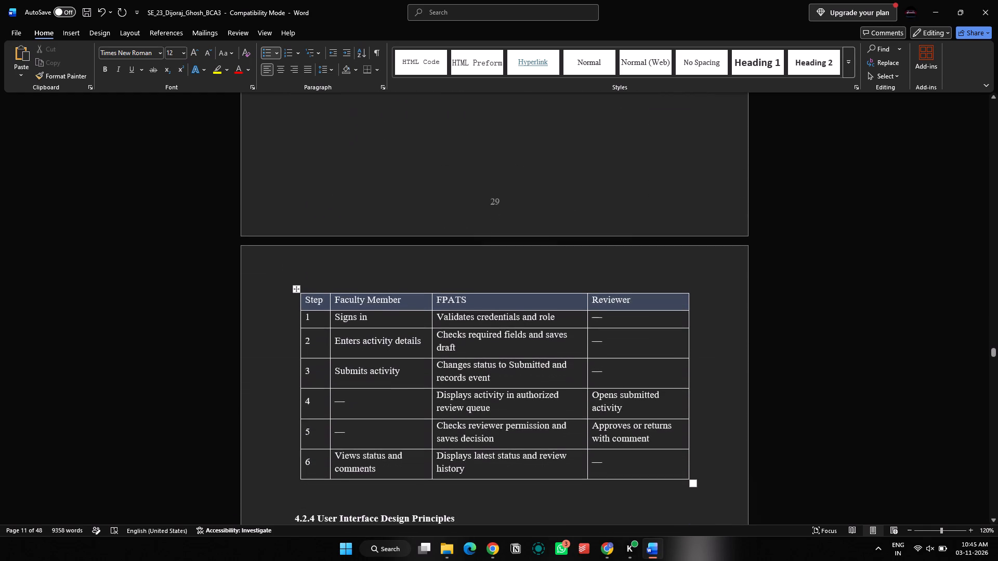
pyautogui.scroll(-5, 303, 305)
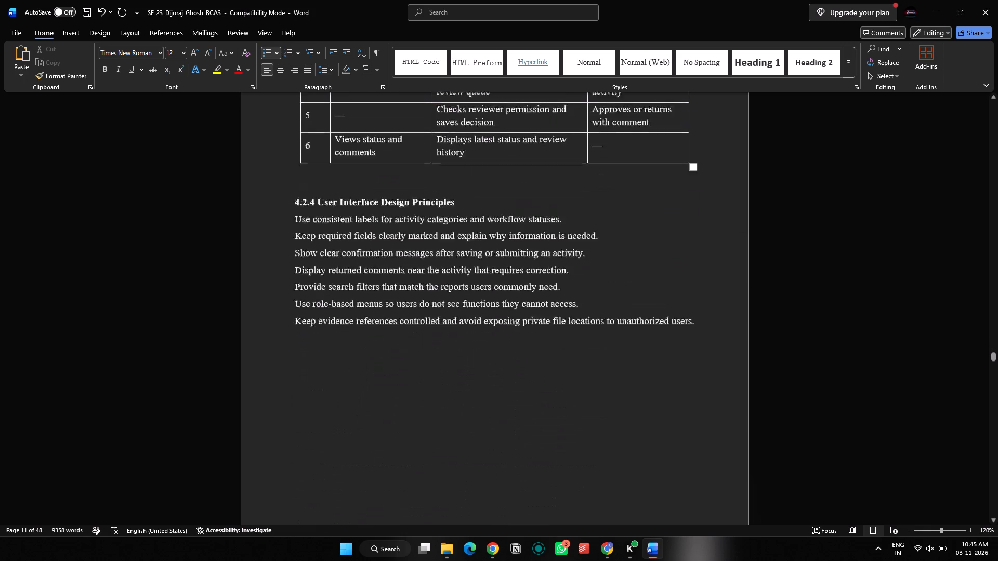
# Review Chapter 5's implementation, coding practices and directory structure, continuing into Chapter 6's black box testing and Section 6.3.
pyautogui.scroll(-11, 303, 305)
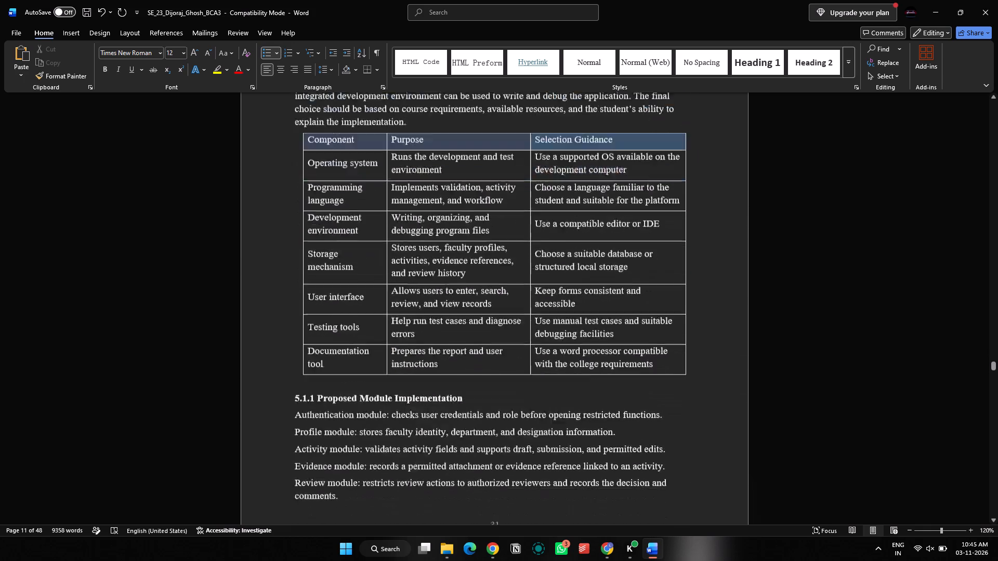
pyautogui.scroll(-12, 303, 305)
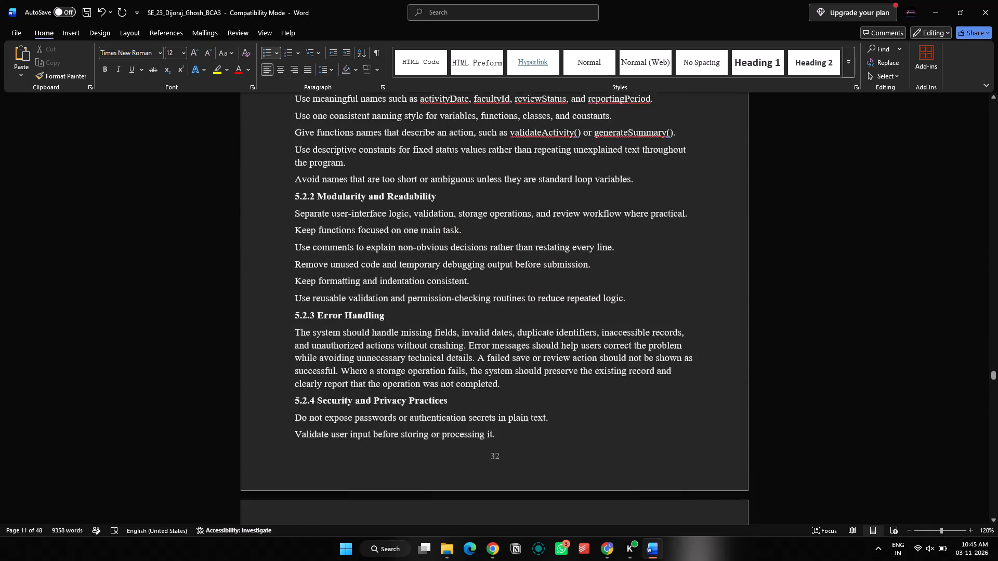
pyautogui.scroll(-12, 303, 305)
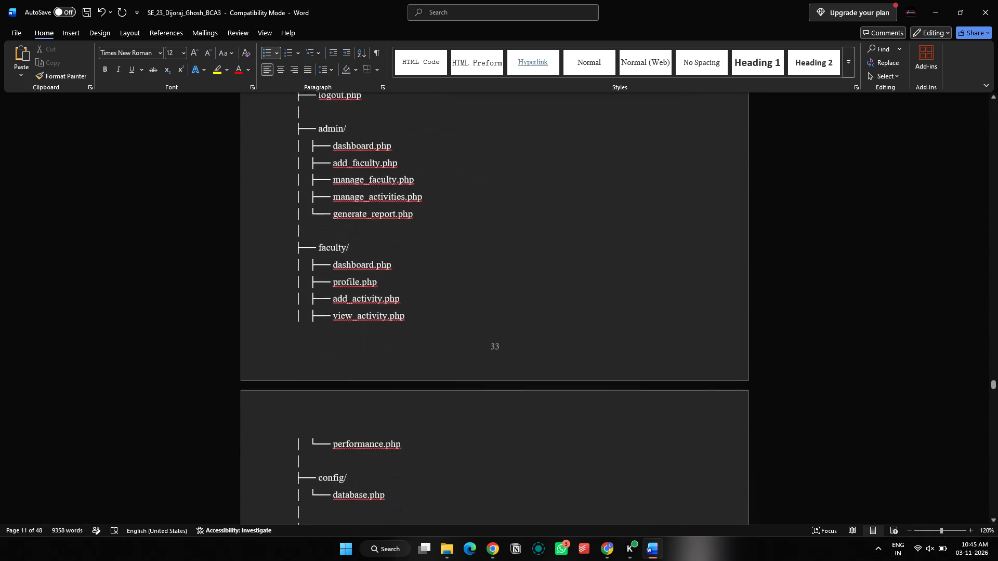
pyautogui.scroll(-12, 303, 305)
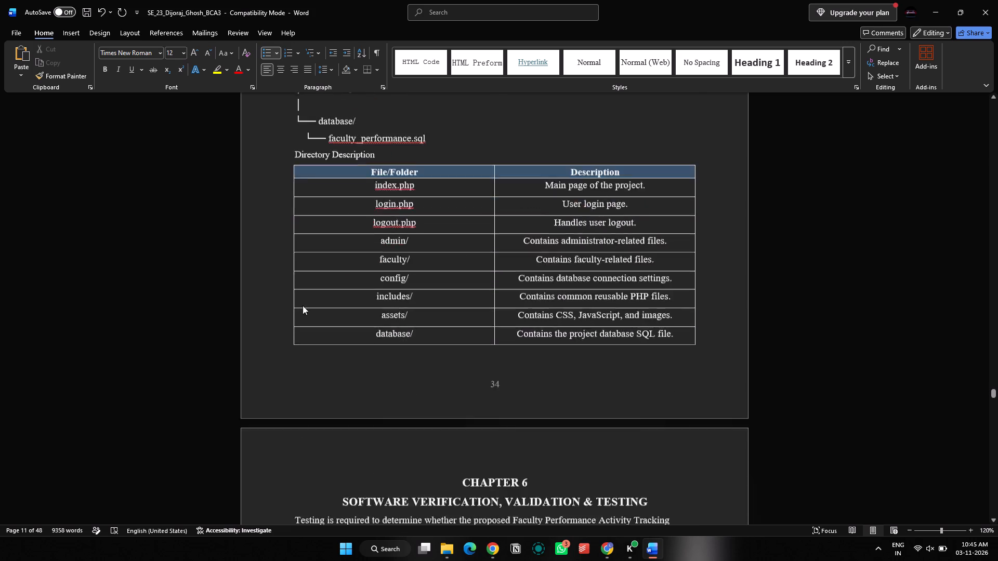
pyautogui.scroll(-14, 303, 305)
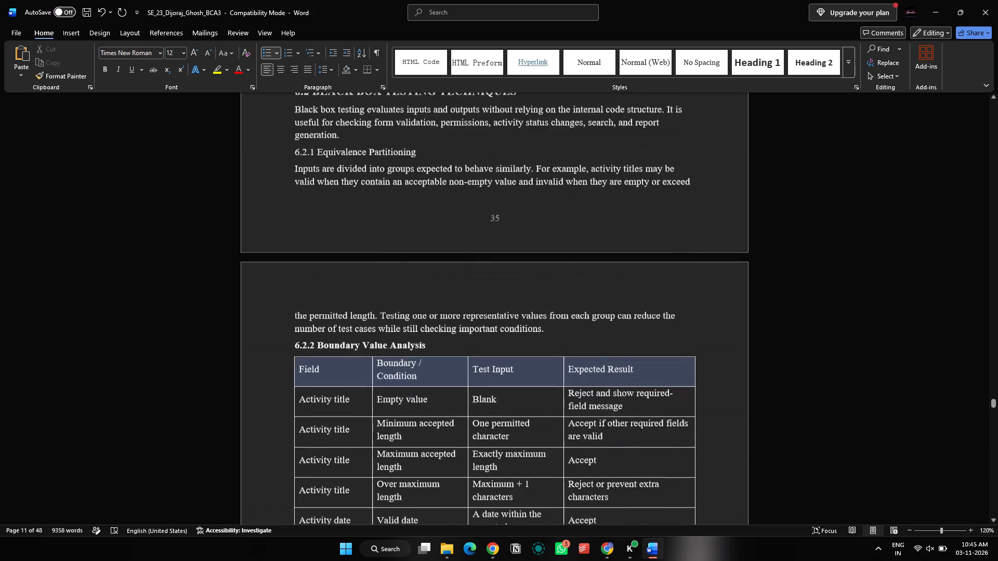
pyautogui.scroll(-14, 303, 305)
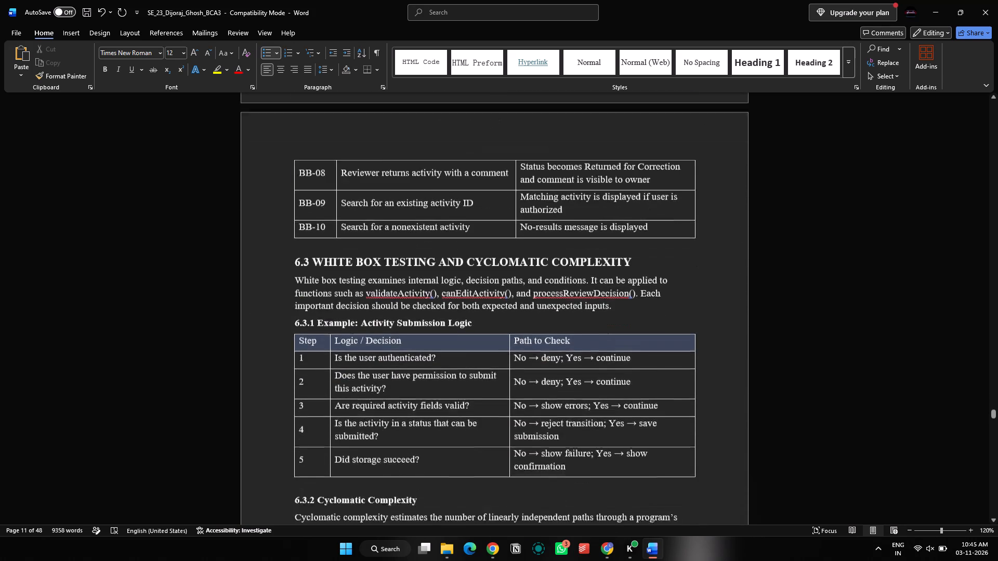
# Dismiss the spelling and grammar flags on "canEditActivity()" in the opening paragraph of Section 6.3, keeping the name.
pyautogui.scroll(-1, 303, 305)
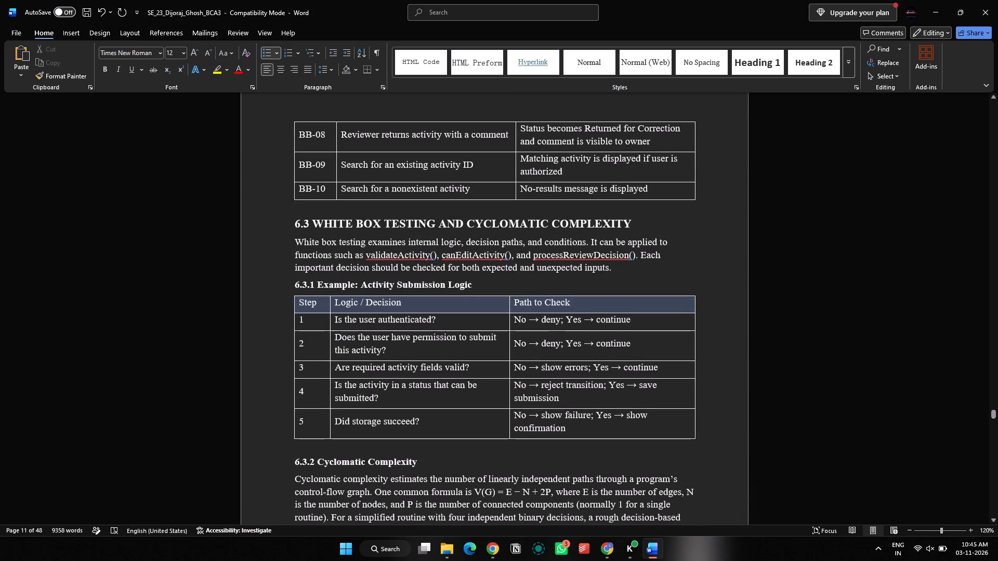
pyautogui.click(457, 253)
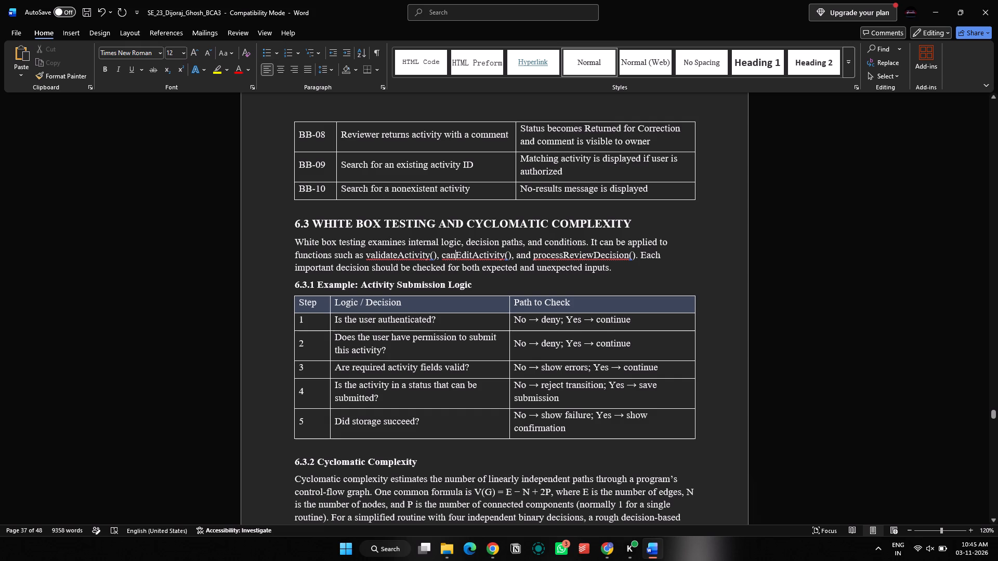
pyautogui.rightClick(464, 257)
pyautogui.click(443, 293)
pyautogui.rightClick(486, 255)
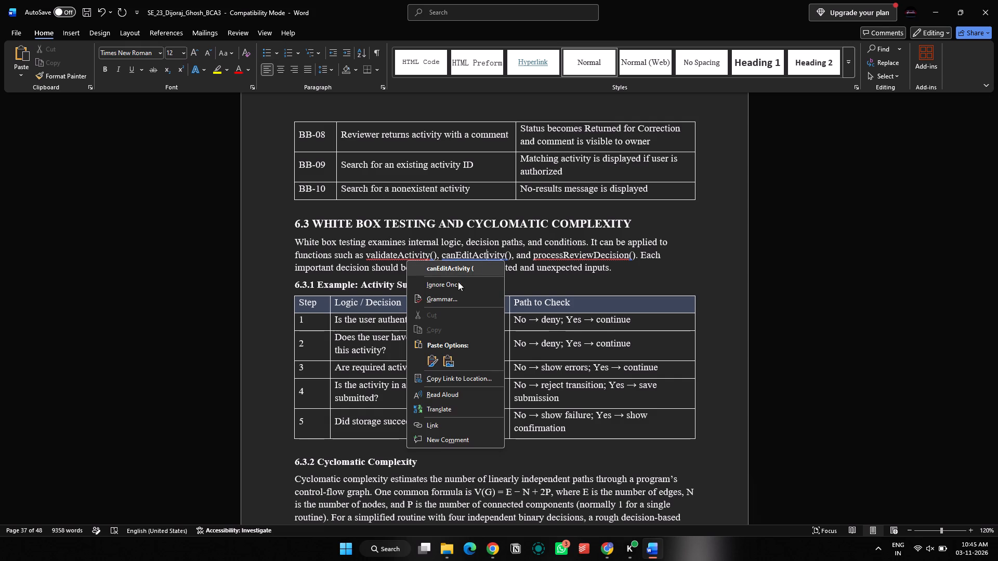
pyautogui.click(455, 284)
# Dismiss the spelling and grammar flags on "validateActivity()" in the same Section 6.3 paragraph, keeping the name.
pyautogui.rightClick(396, 255)
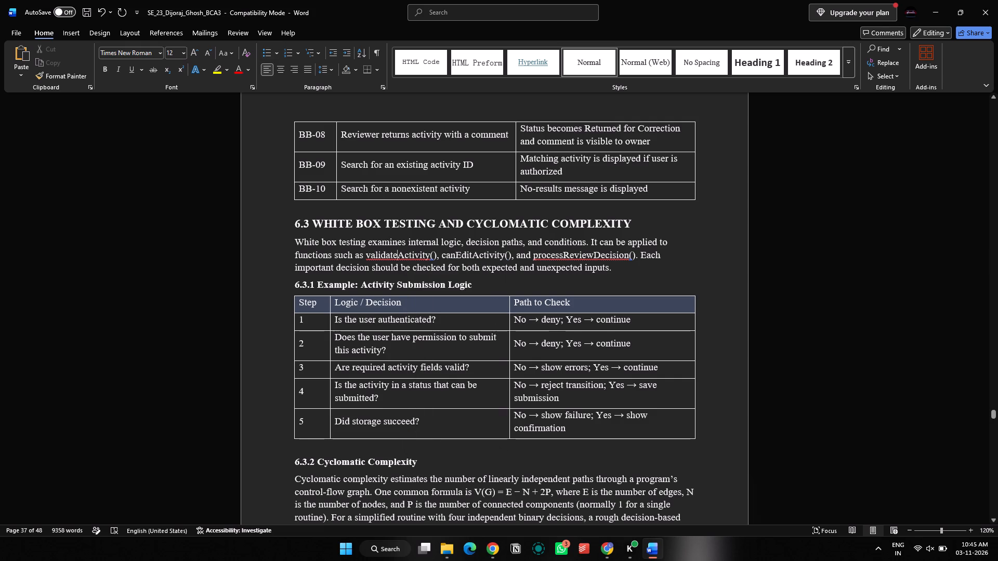
pyautogui.click(385, 282)
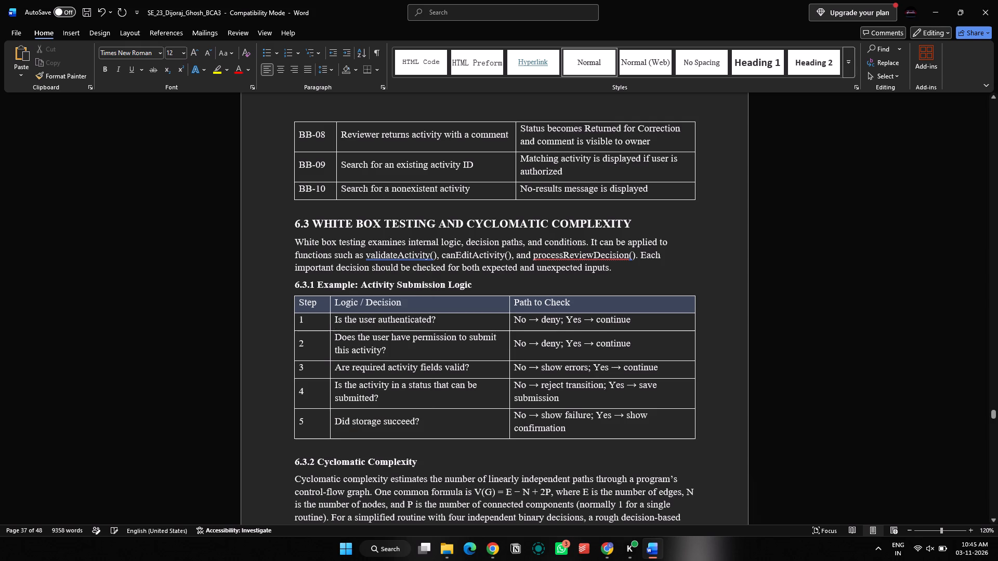
pyautogui.rightClick(414, 258)
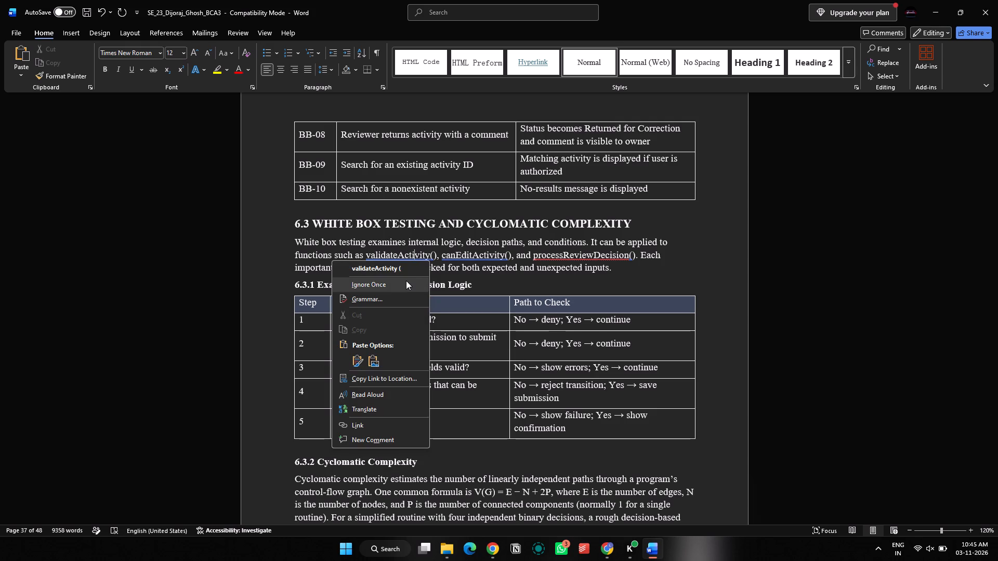
pyautogui.click(404, 282)
# Dismiss the renewed grammar flag on "canEditActivity()" in the Section 6.3 paragraph, keeping the name.
pyautogui.rightClick(489, 255)
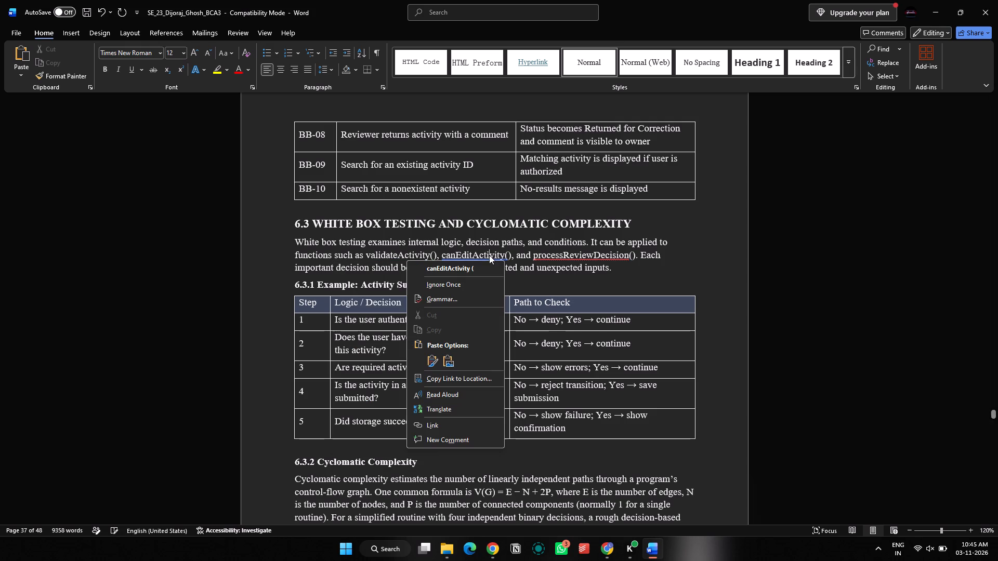
pyautogui.click(462, 283)
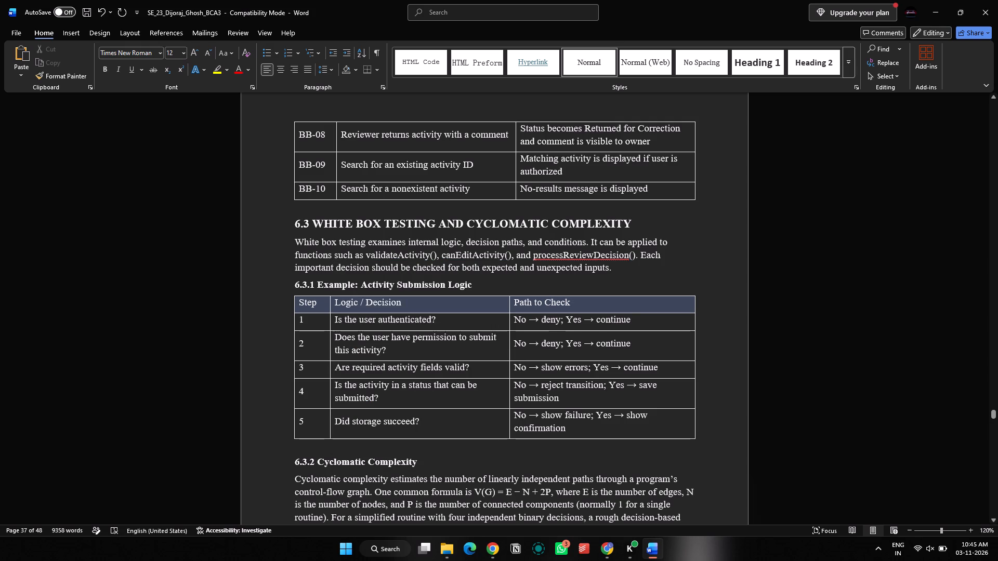
# Dismiss the spelling flag on "processReviewDecision()" in the opening paragraph of Section 6.3, keeping the name.
pyautogui.rightClick(583, 254)
pyautogui.click(567, 287)
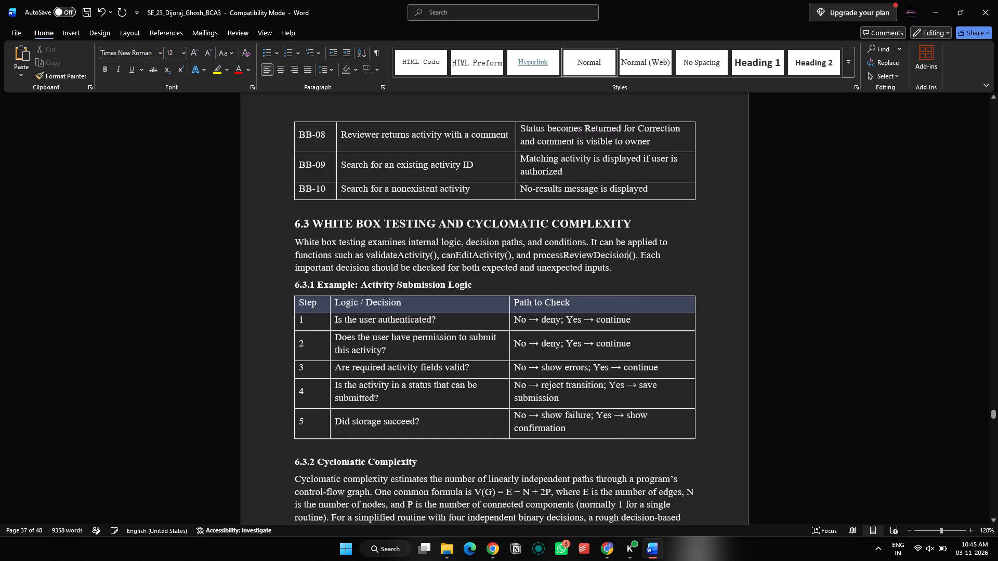
# Dismiss the grammar flag on "it" at the start of Section 6.4 Unit Testing, keeping the wording.
pyautogui.scroll(-4, 508, 300)
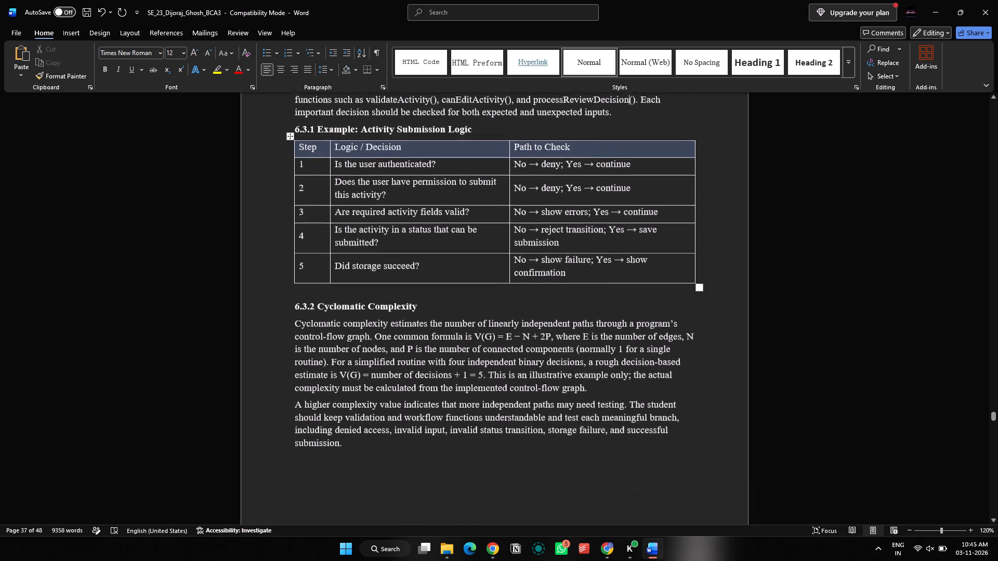
pyautogui.scroll(-5, 508, 300)
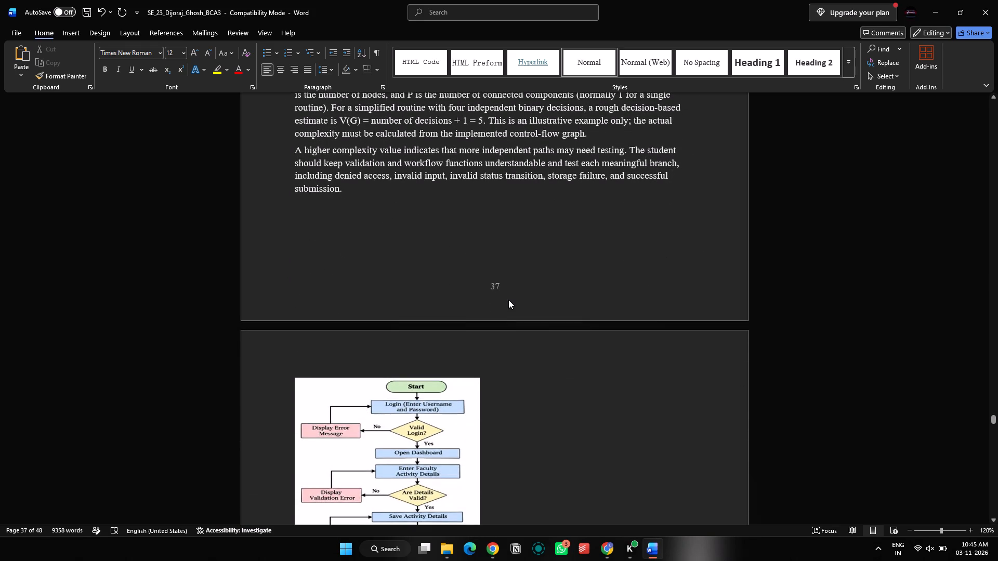
pyautogui.scroll(-7, 508, 300)
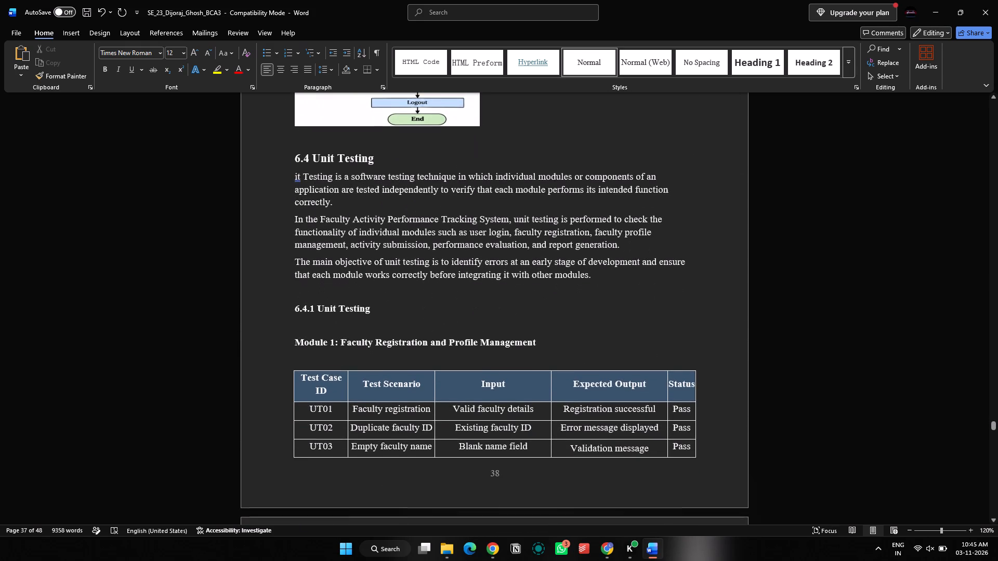
pyautogui.rightClick(298, 178)
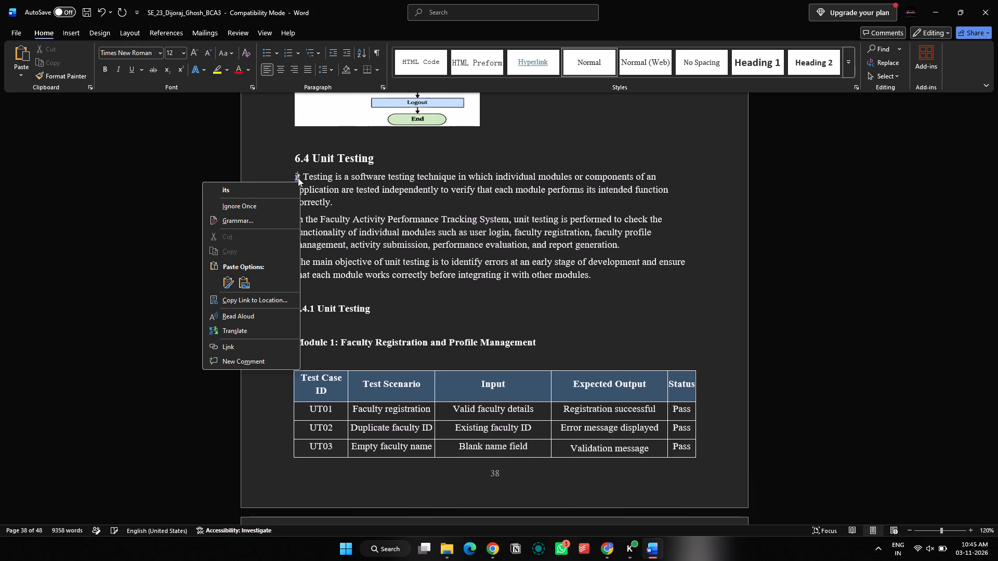
pyautogui.click(267, 203)
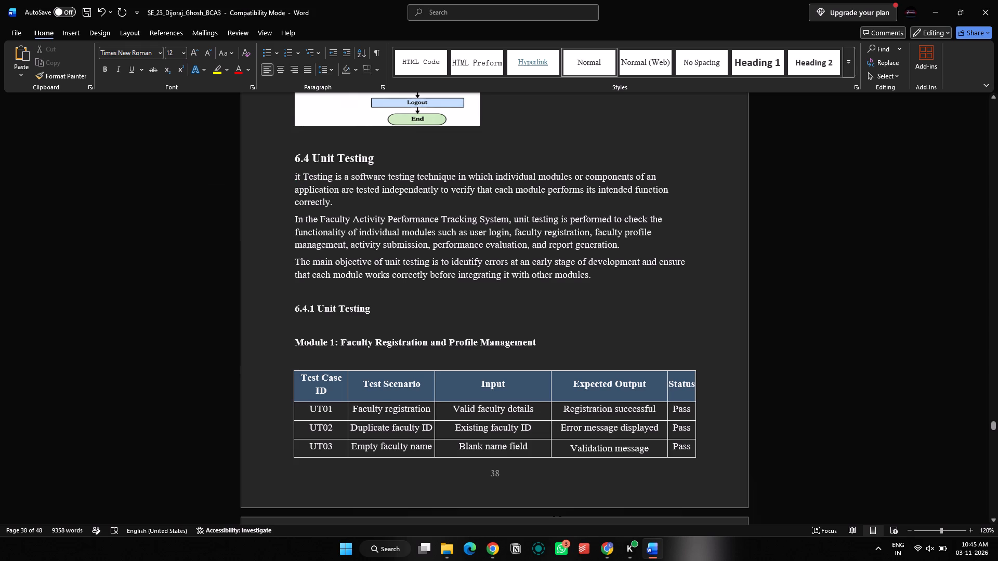
# Delete the empty lines above the Chapter 7 heading so that it starts near the top of its page.
pyautogui.scroll(-9, 416, 209)
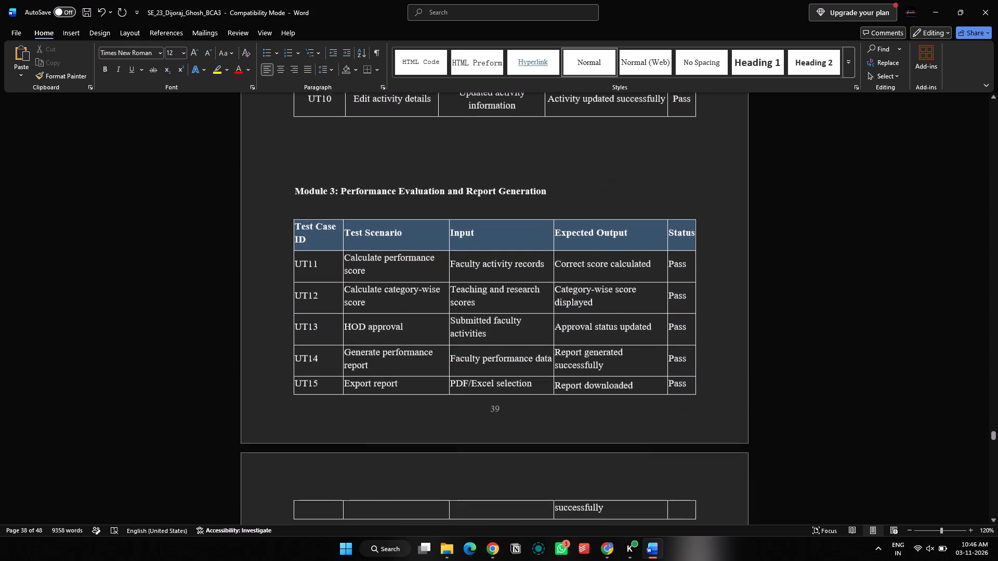
pyautogui.scroll(-10, 416, 209)
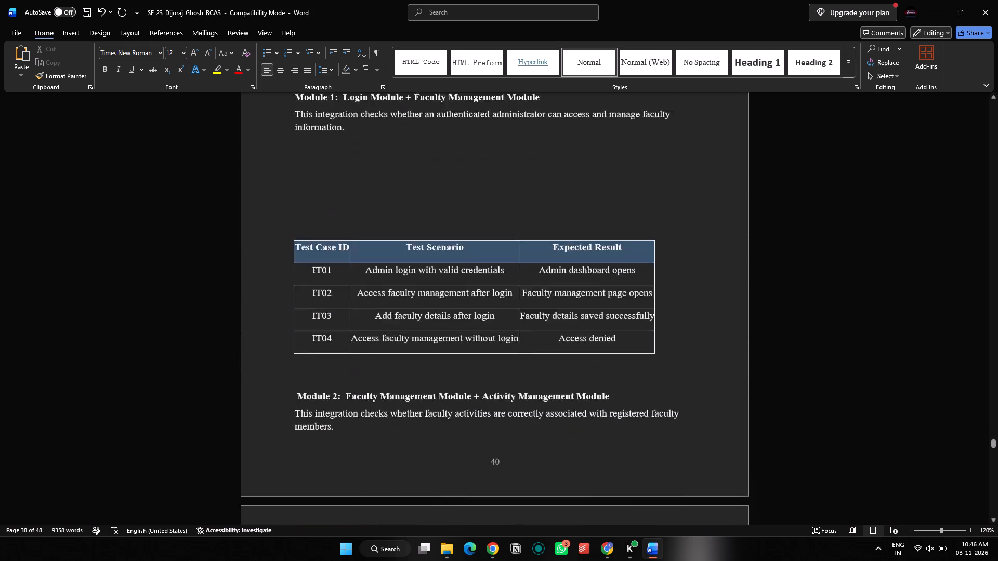
pyautogui.scroll(-10, 416, 209)
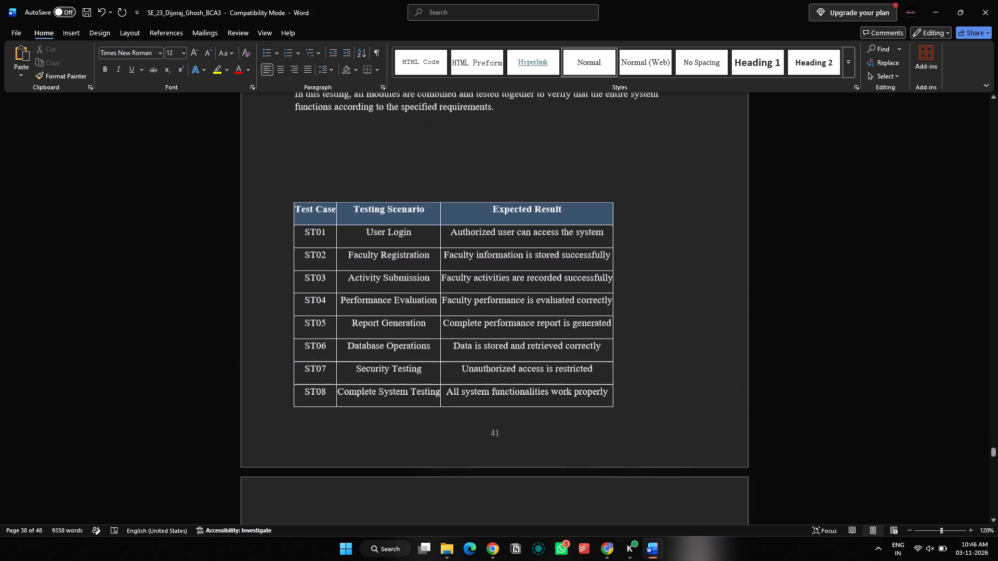
pyautogui.scroll(-9, 416, 209)
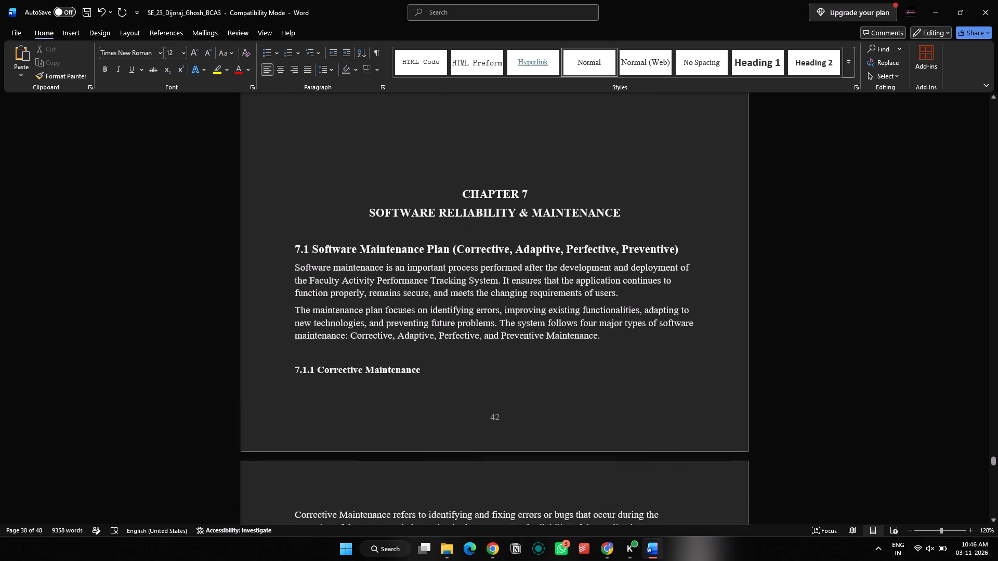
pyautogui.scroll(2, 416, 209)
pyautogui.click(443, 360)
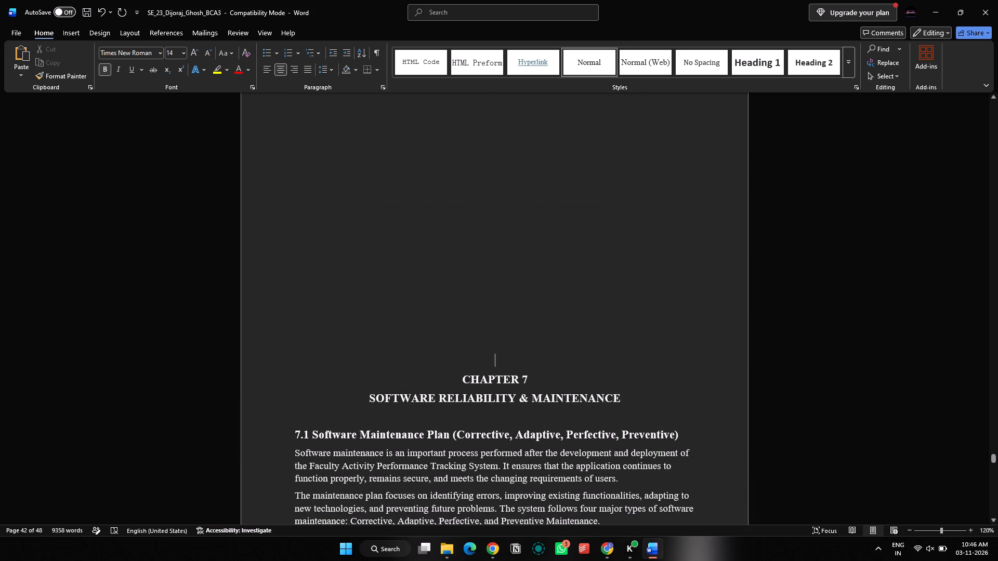
pyautogui.press('BackSpace')
pyautogui.press('BackSpace')
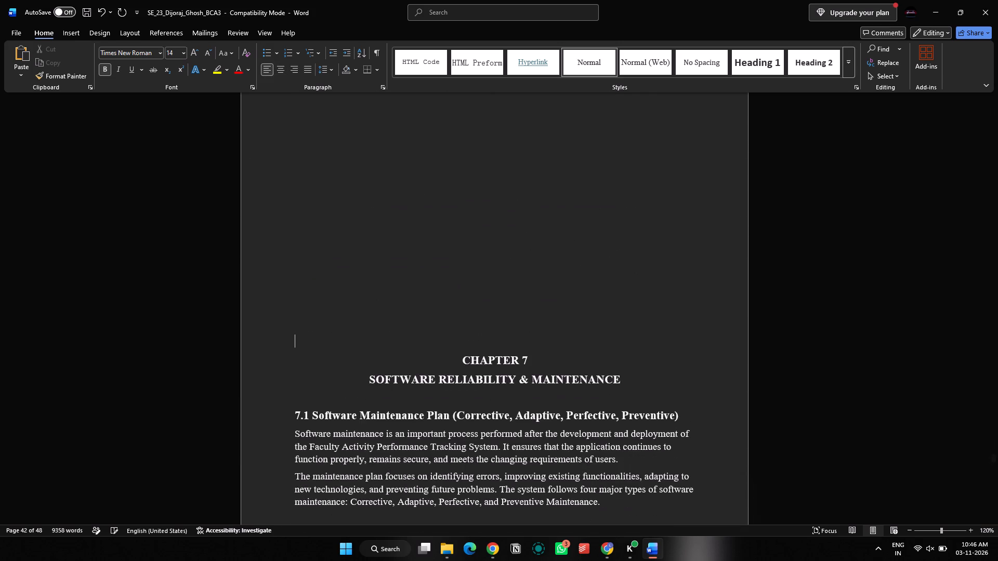
pyautogui.press('BackSpace')
pyautogui.press('BackSpace')
pyautogui.press('BackSpace')
pyautogui.press('BackSpace')
pyautogui.press('BackSpace')
pyautogui.press('BackSpace')
pyautogui.press('BackSpace')
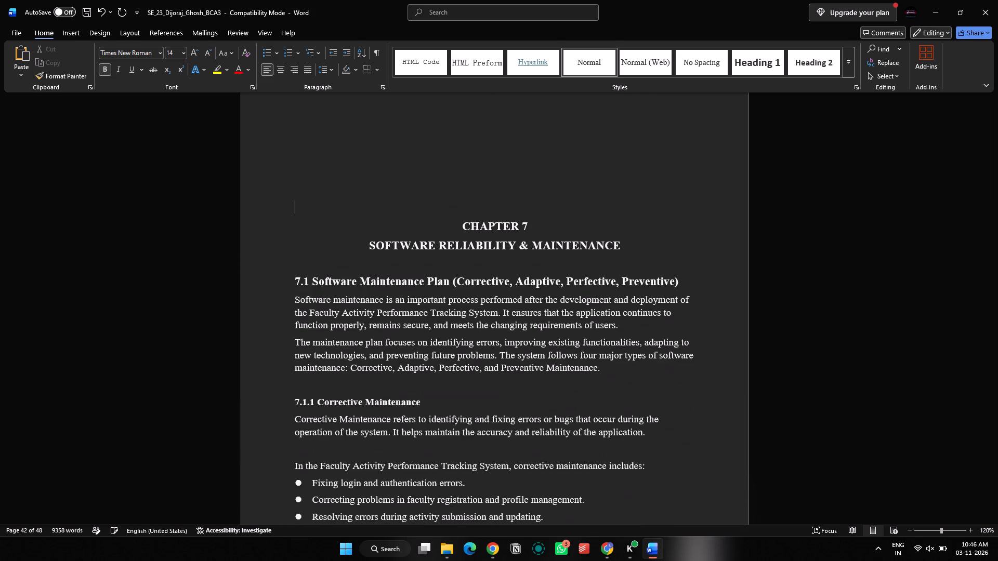
pyautogui.scroll(2, 443, 360)
pyautogui.press('BackSpace')
pyautogui.press('BackSpace')
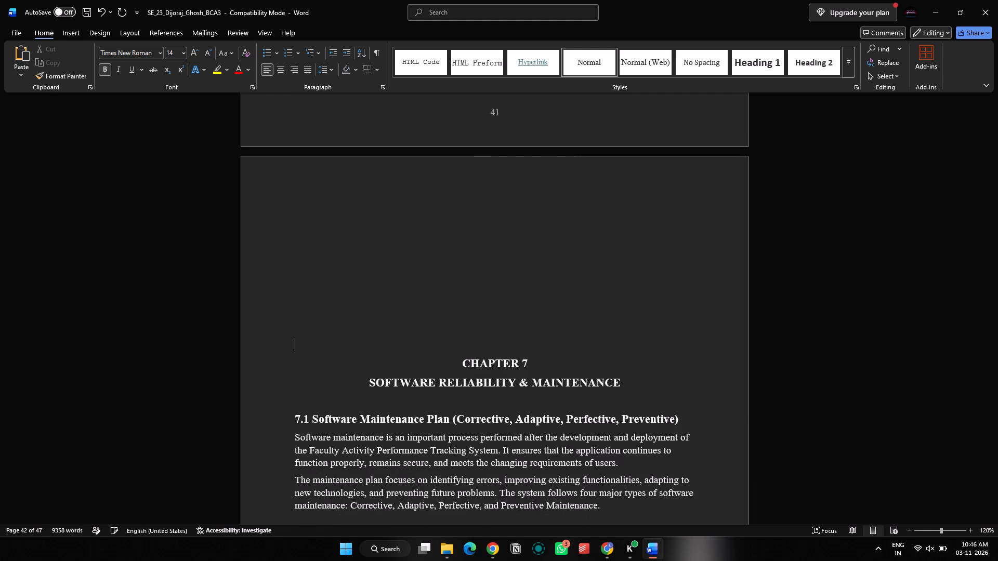
pyautogui.press('BackSpace')
pyautogui.press('BackSpace')
pyautogui.press('BackSpace')
pyautogui.press('BackSpace')
pyautogui.press('BackSpace')
pyautogui.press('BackSpace')
pyautogui.press('BackSpace')
pyautogui.press('BackSpace')
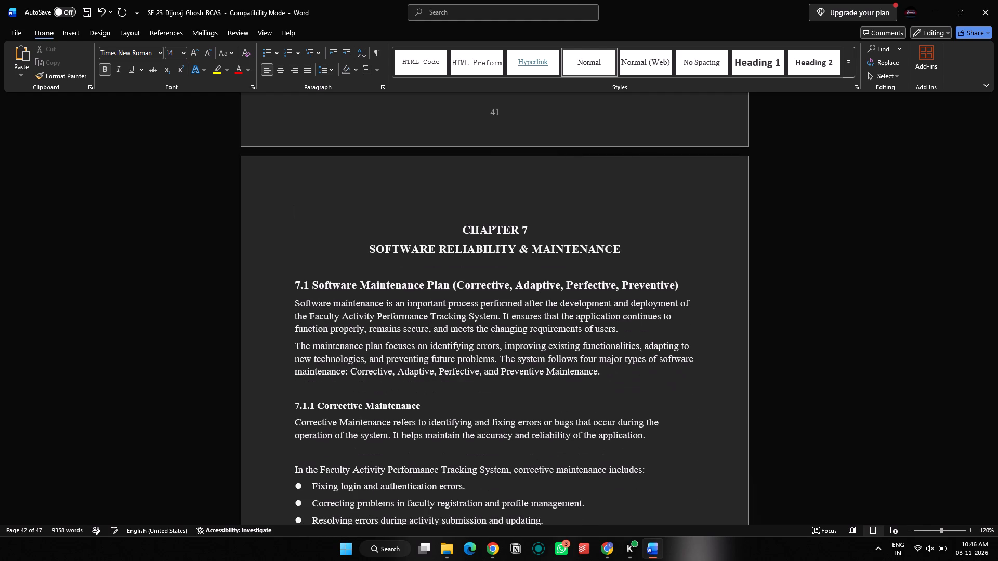
pyautogui.press('BackSpace')
# Dismiss the grammar flag on "8.2 Limitations" in the Section 8.2 heading, keeping its spacing.
pyautogui.scroll(2, 443, 360)
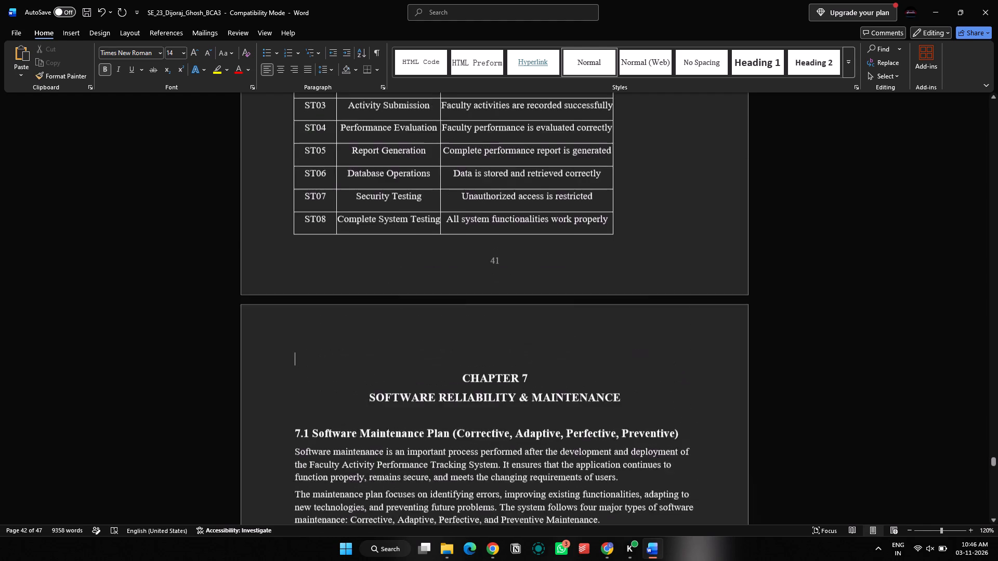
pyautogui.scroll(3, 443, 360)
pyautogui.scroll(-6, 443, 360)
pyautogui.scroll(2, 443, 360)
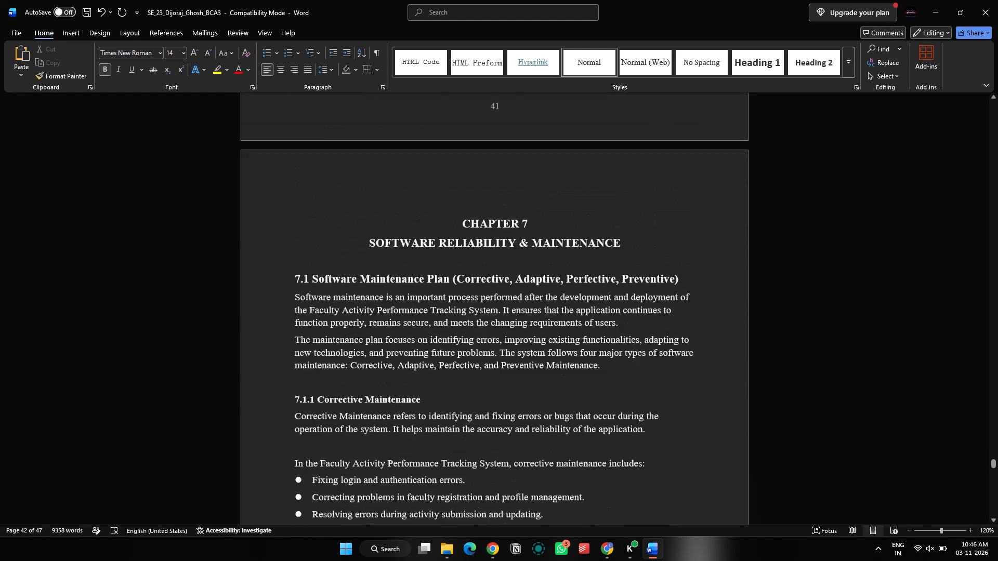
pyautogui.scroll(-9, 443, 360)
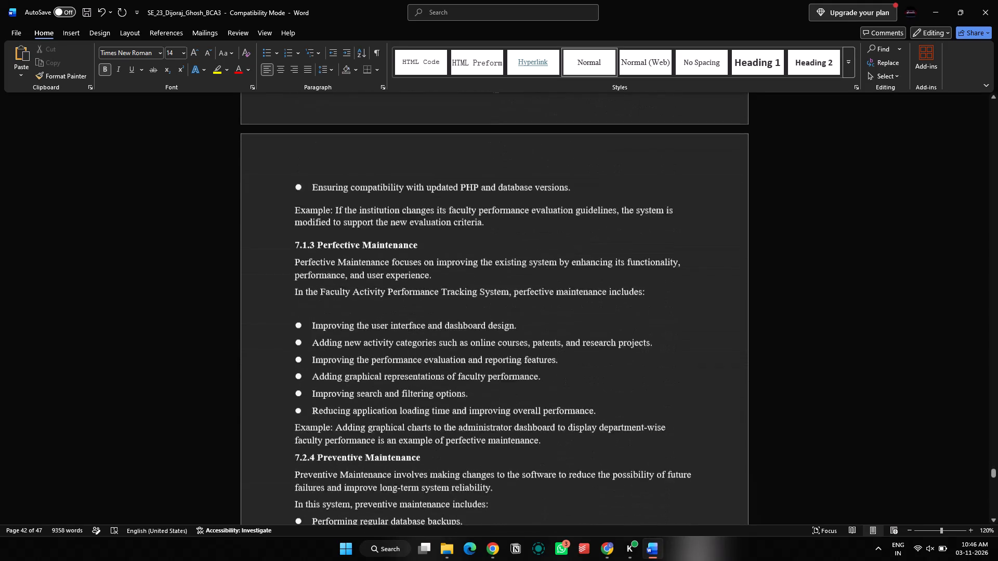
pyautogui.scroll(-8, 443, 360)
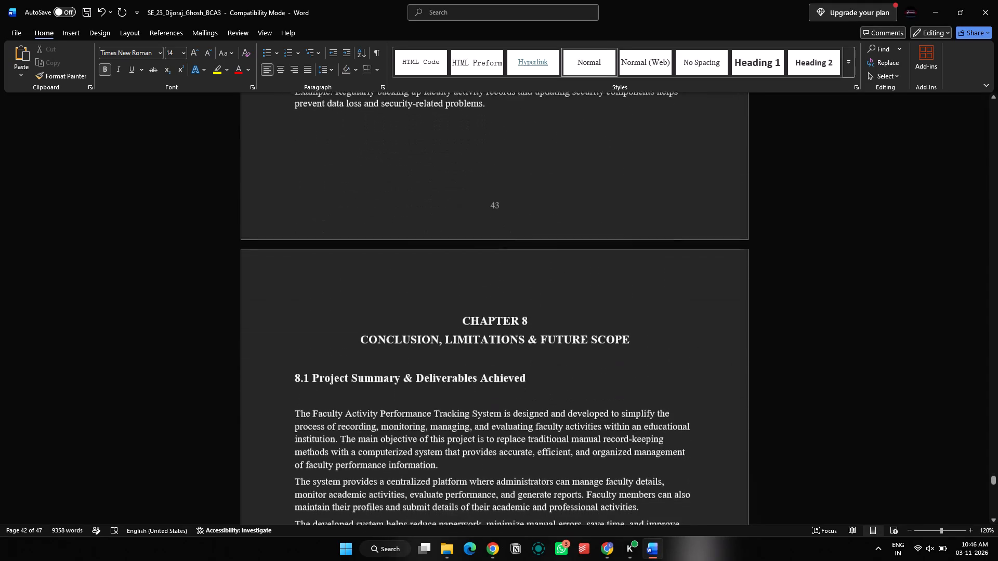
pyautogui.scroll(-7, 443, 360)
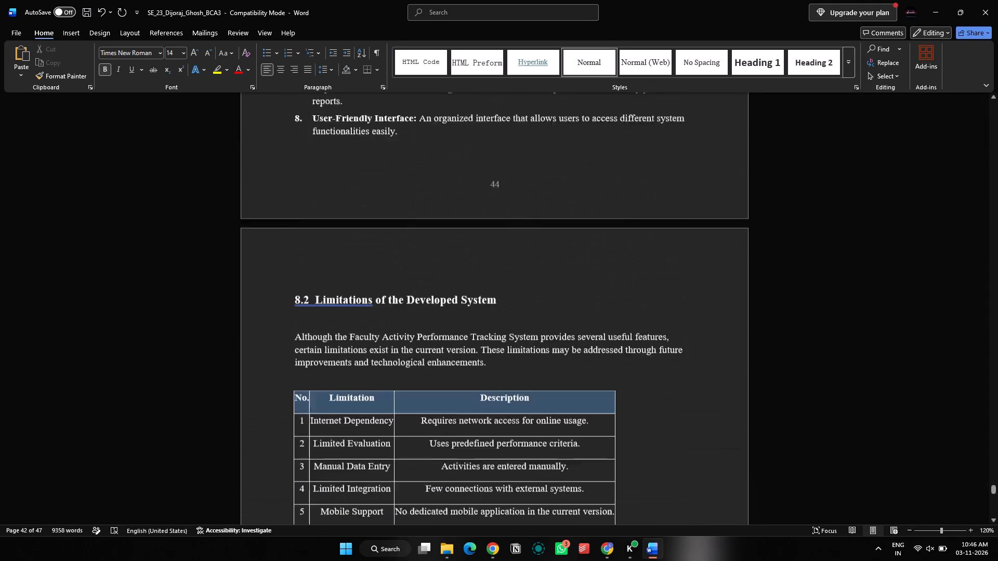
pyautogui.scroll(-4, 443, 360)
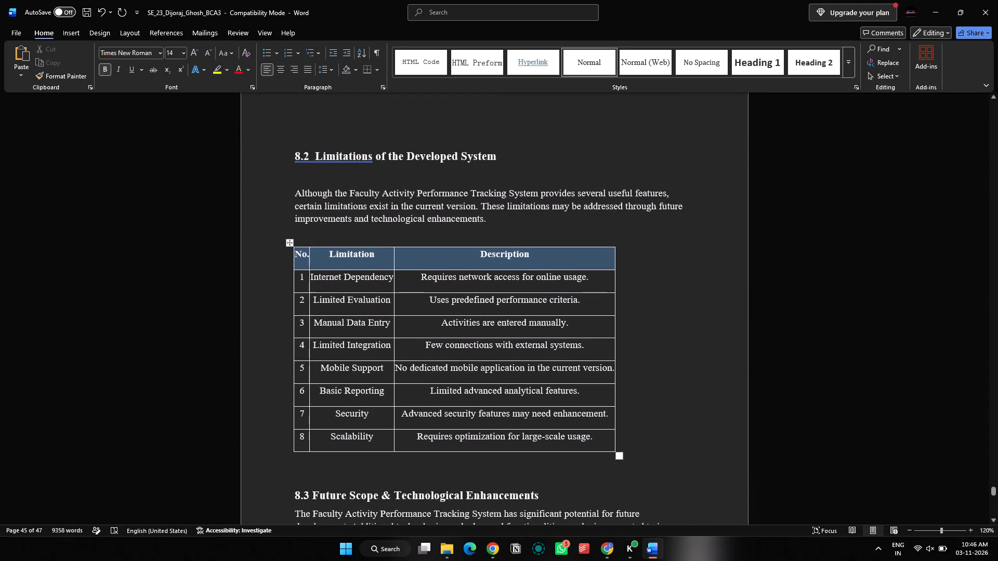
pyautogui.click(344, 157)
pyautogui.rightClick(344, 157)
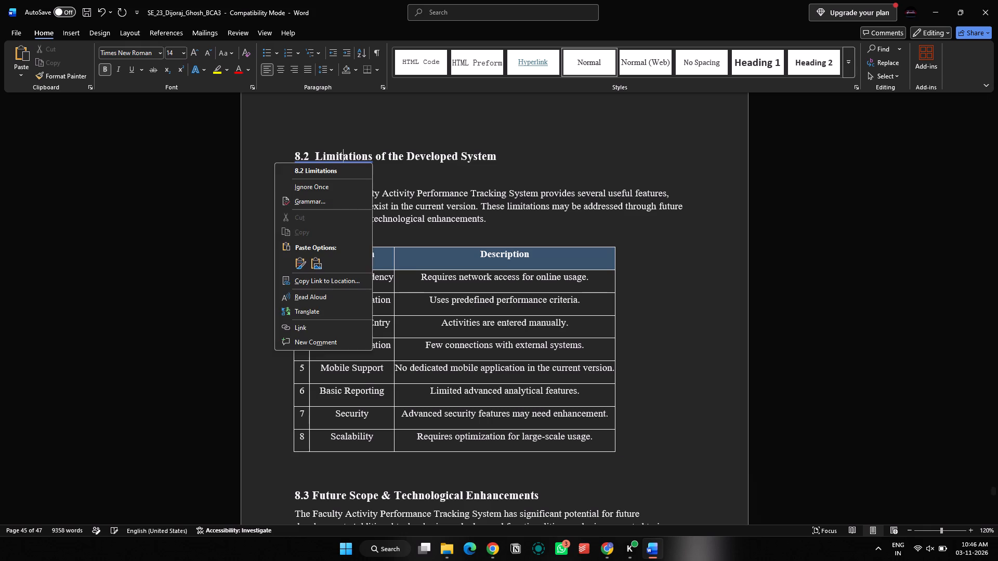
pyautogui.click(322, 189)
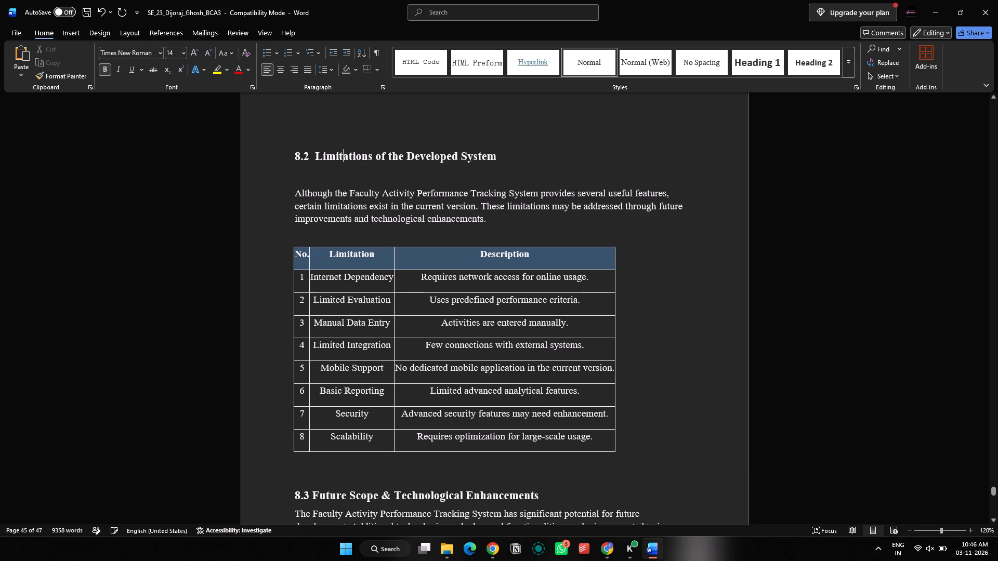
# Review the rest of Chapter 8 and the Bibliography through to the end of the report.
pyautogui.scroll(-3, 322, 189)
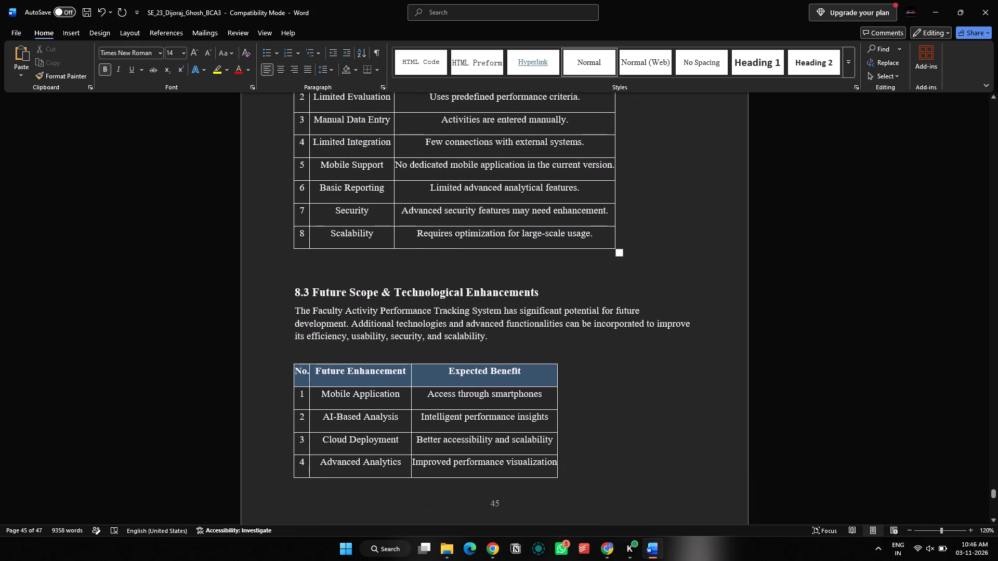
pyautogui.scroll(-11, 322, 189)
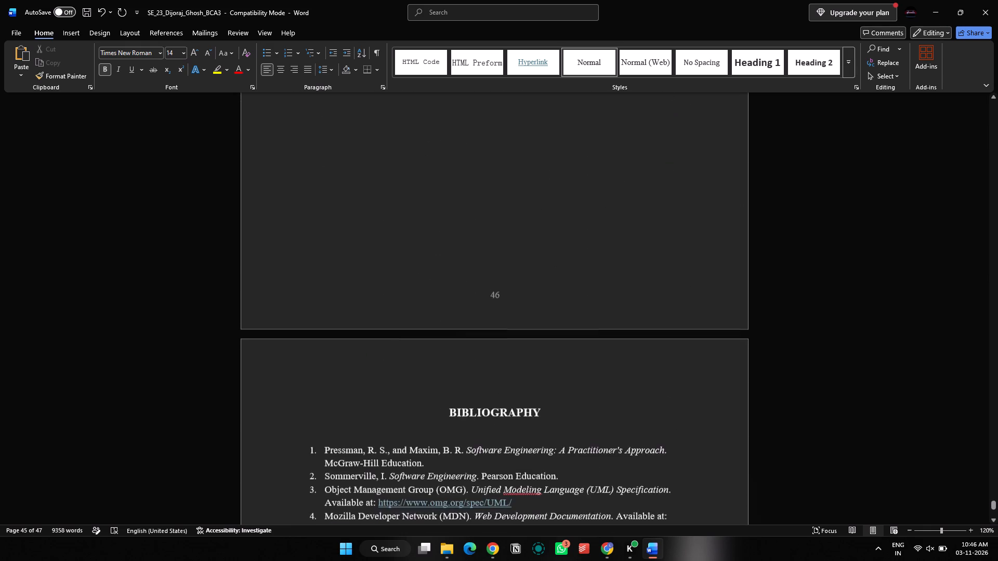
pyautogui.scroll(-5, 322, 189)
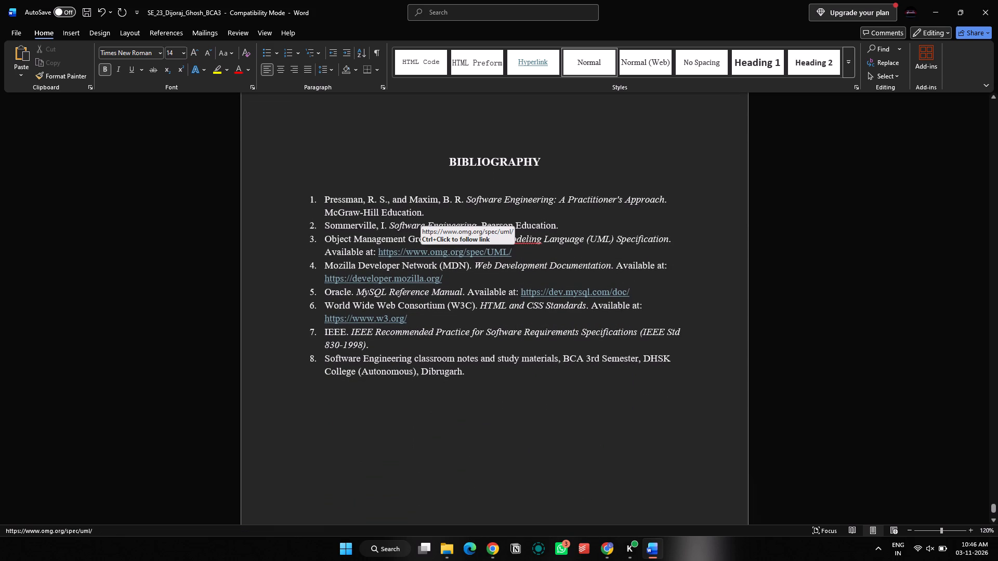
pyautogui.scroll(-5, 447, 337)
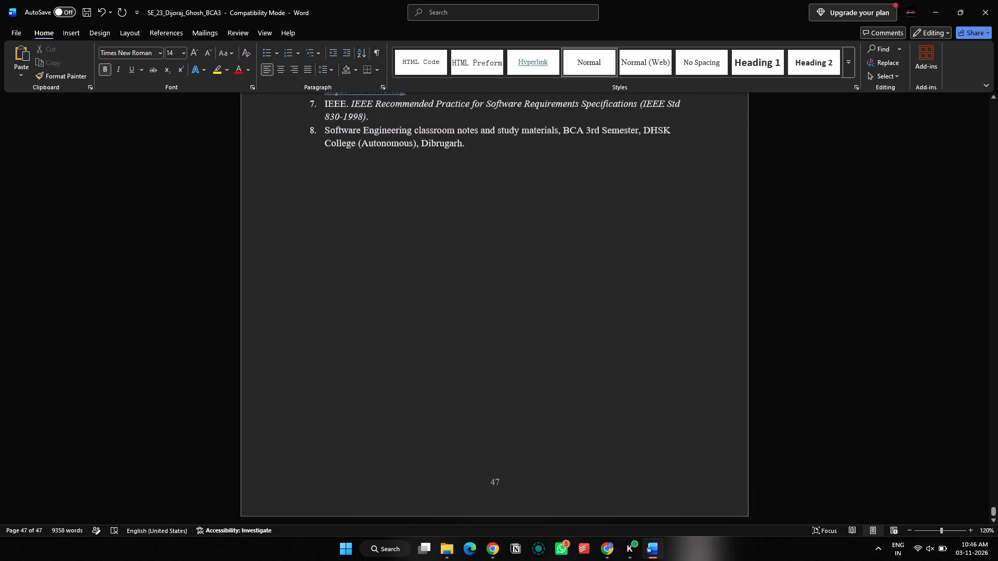
pyautogui.scroll(-5, 447, 337)
# Dismiss the grammar flag on "EXAMINERS :" in the Board of Examiners heading of the Examination Approval Certificate.
pyautogui.scroll(20, 447, 337)
pyautogui.scroll(20, 447, 337)
pyautogui.scroll(8, 447, 337)
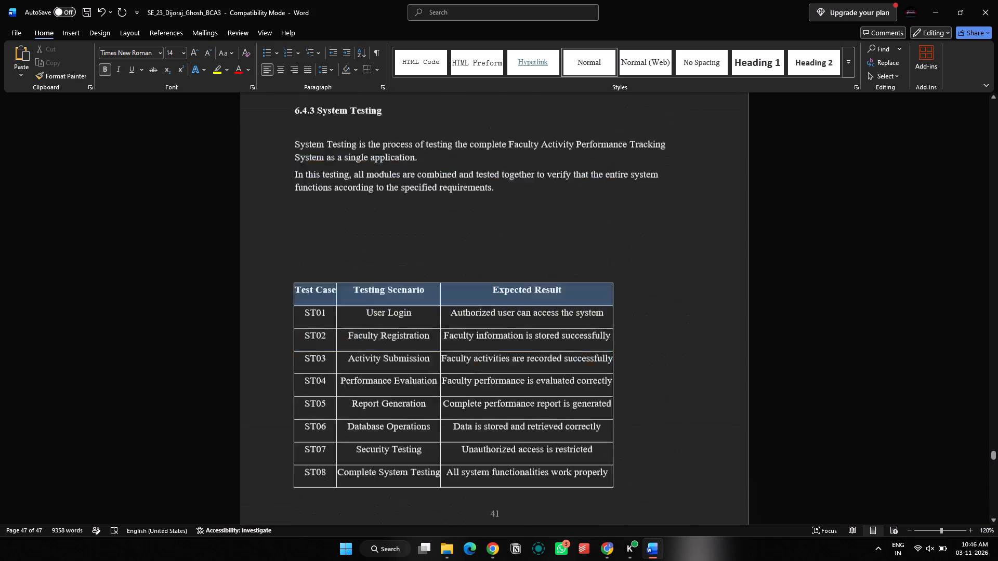
pyautogui.scroll(20, 447, 337)
pyautogui.scroll(20, 447, 337)
pyautogui.scroll(20, 447, 337)
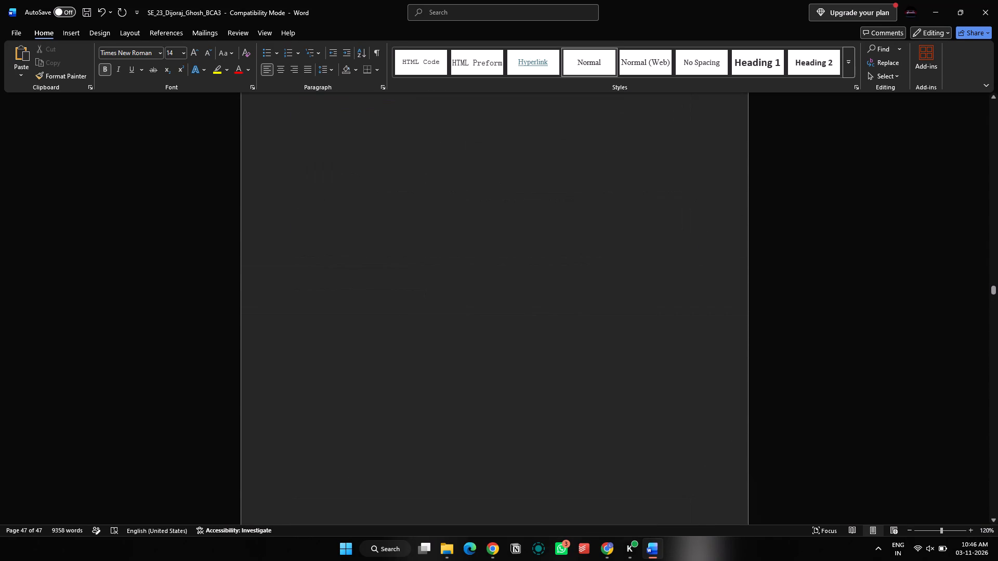
pyautogui.scroll(20, 447, 337)
pyautogui.scroll(20, 447, 337)
pyautogui.scroll(20, 447, 337)
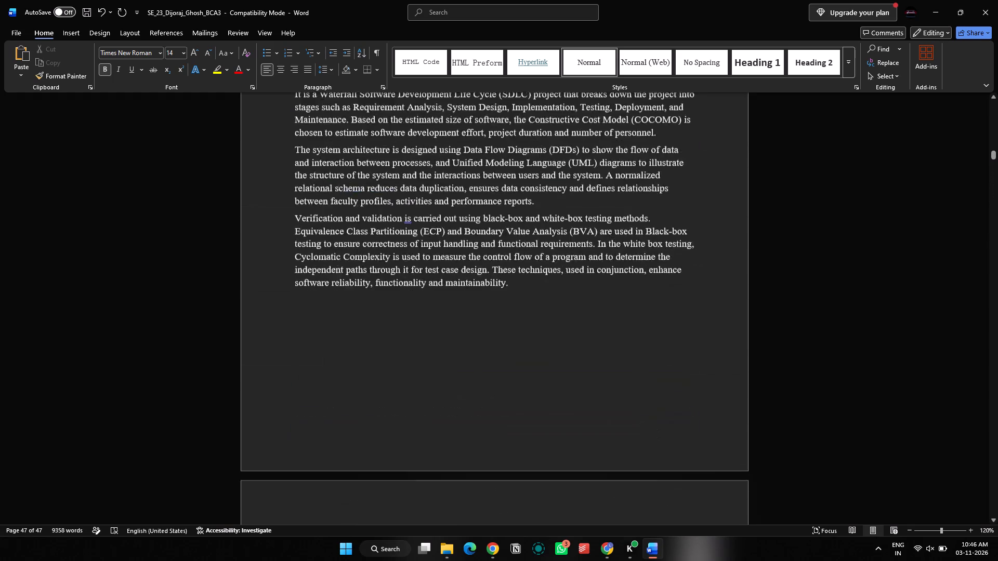
pyautogui.scroll(5, 447, 337)
pyautogui.scroll(-19, 447, 337)
pyautogui.scroll(11, 447, 337)
pyautogui.scroll(-1, 447, 337)
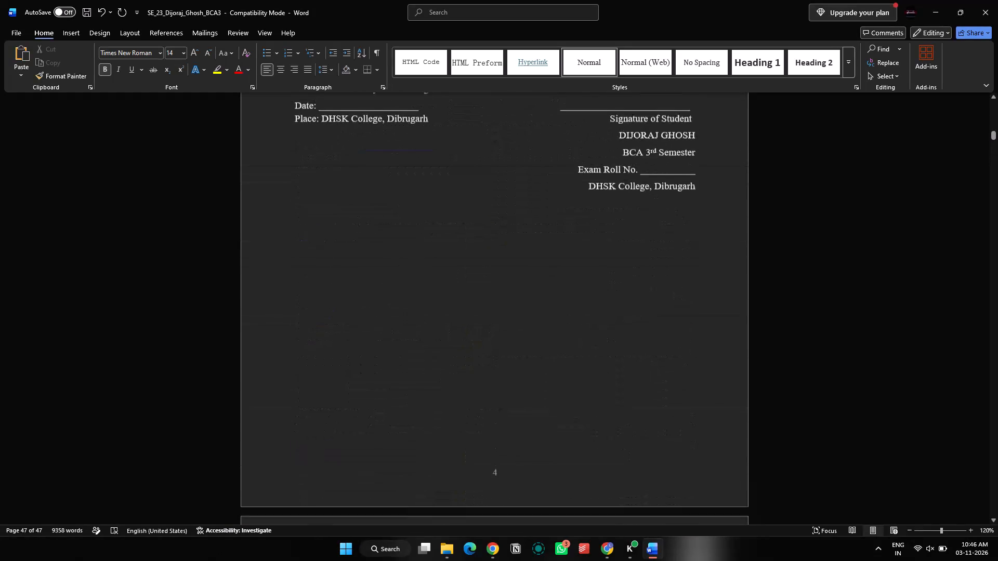
pyautogui.scroll(-2, 447, 337)
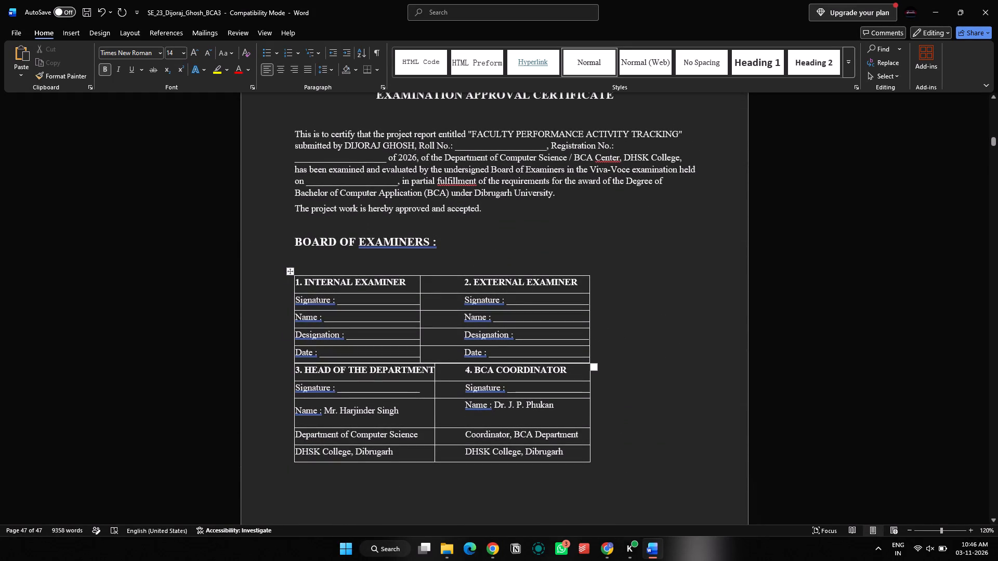
pyautogui.click(386, 239)
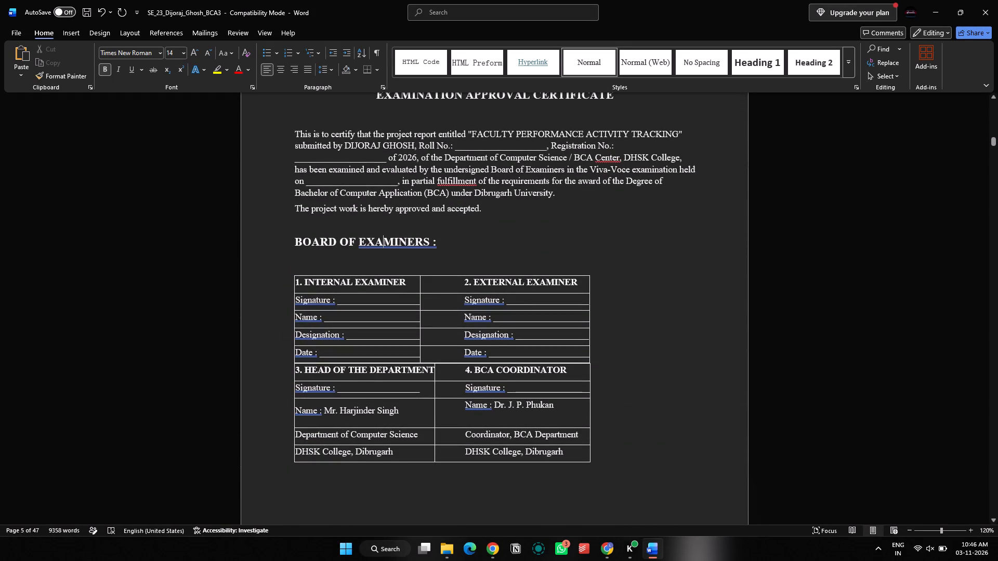
pyautogui.rightClick(390, 243)
pyautogui.click(382, 272)
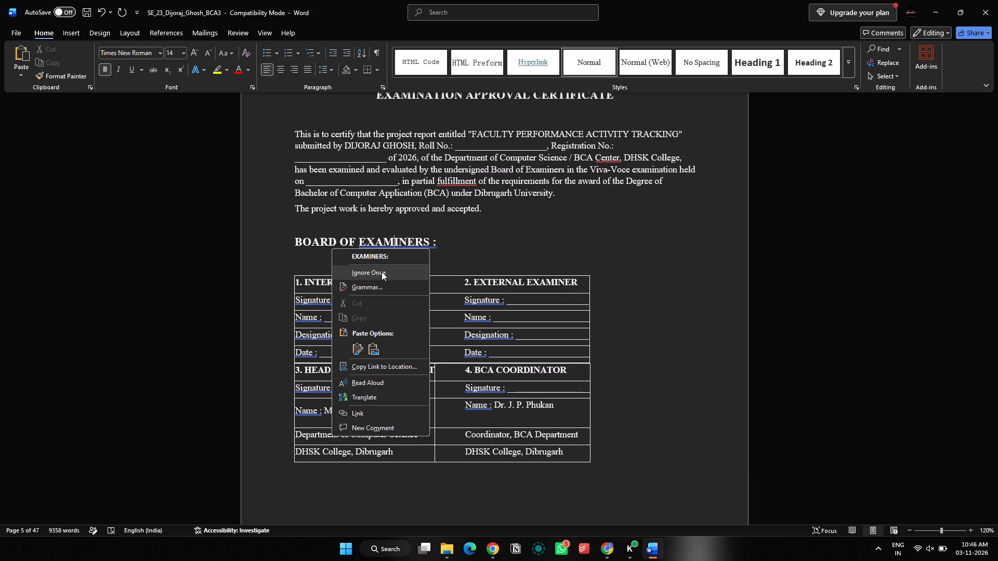